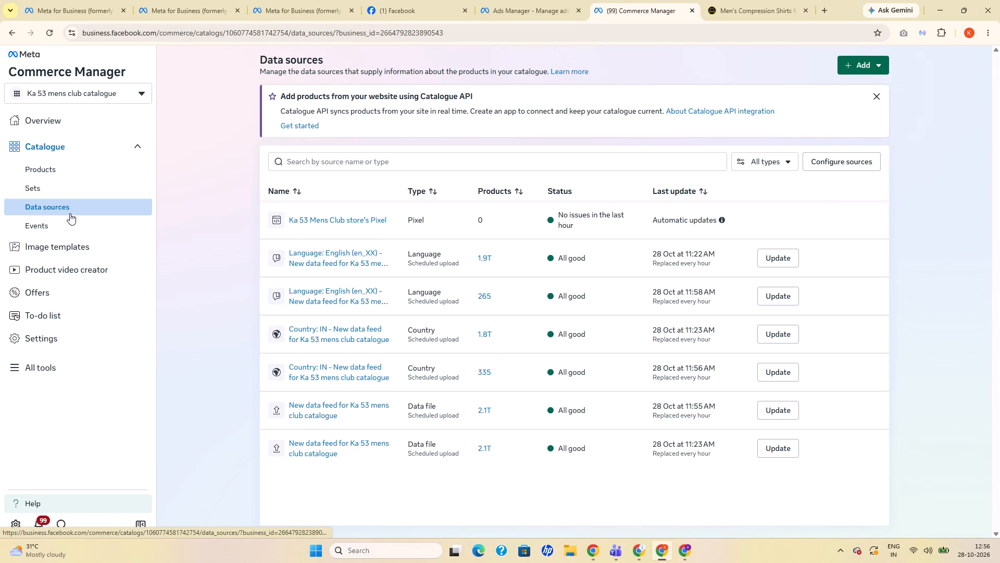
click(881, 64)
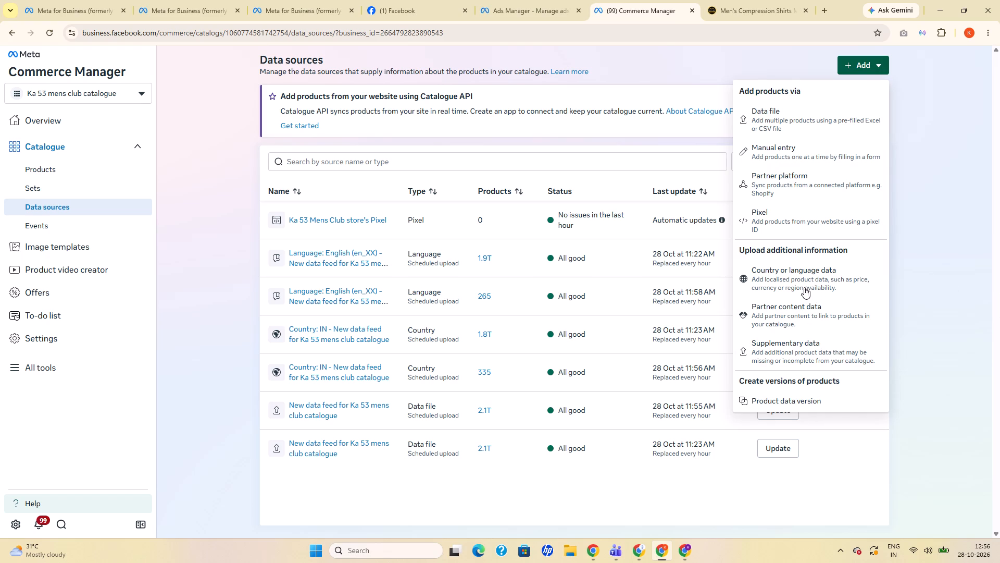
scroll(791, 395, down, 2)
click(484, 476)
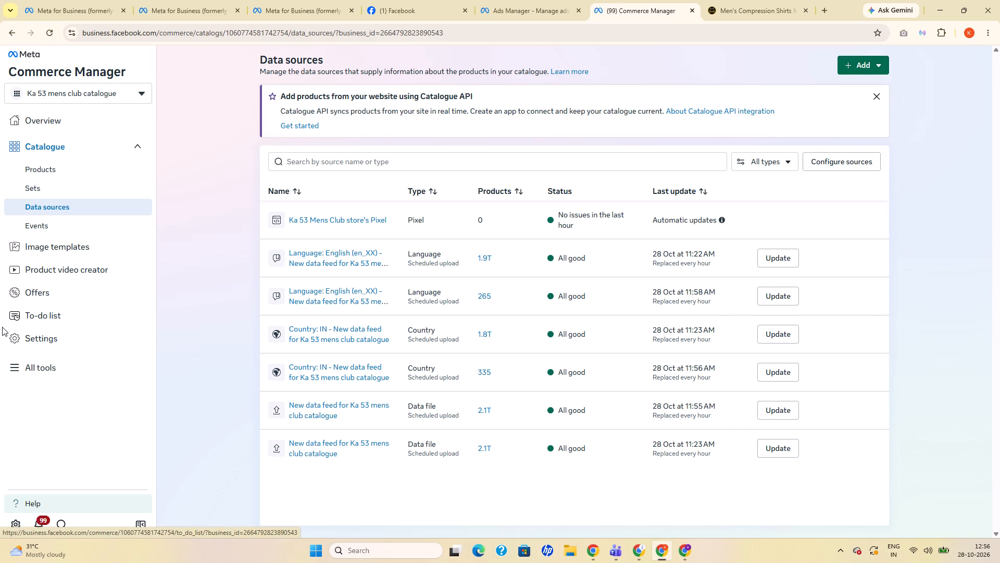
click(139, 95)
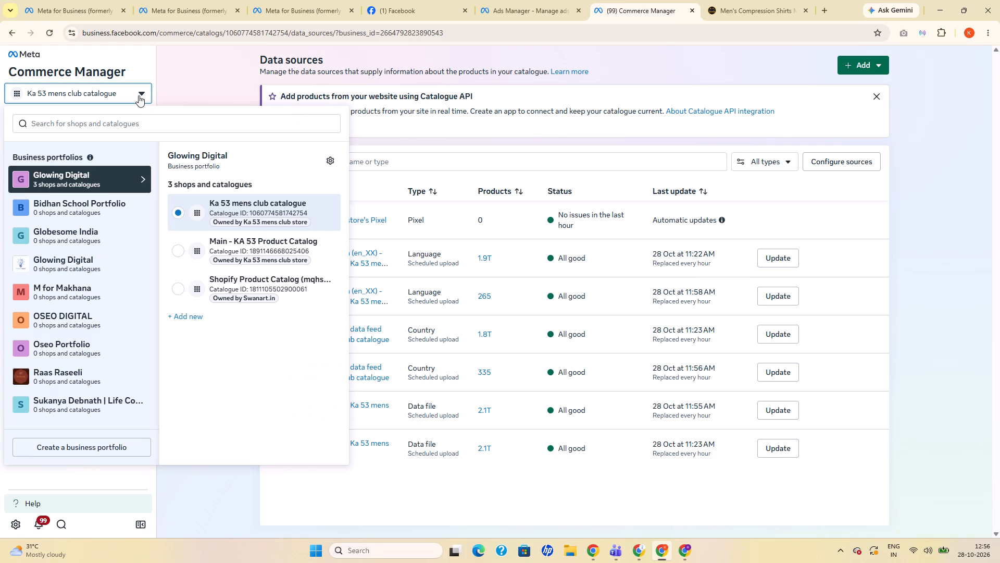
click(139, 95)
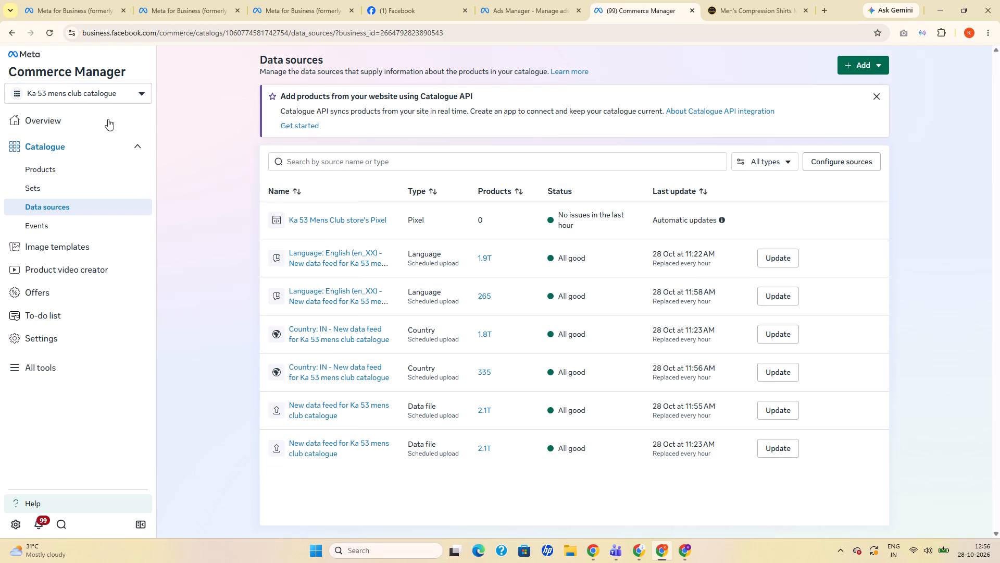
Open the Ka 53 mens club catalogue's overview and look through its setup status and suggested steps.
click(55, 121)
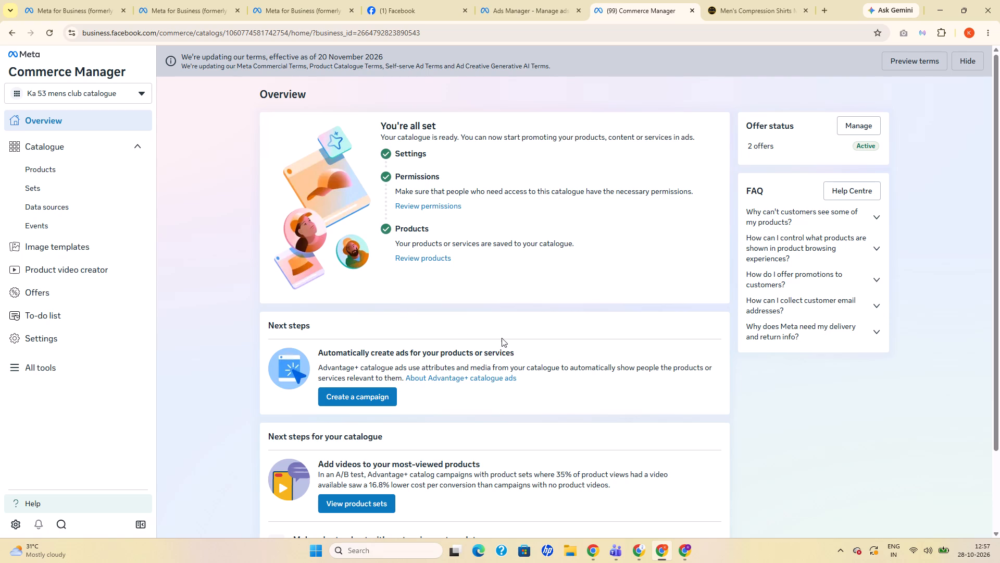
scroll(597, 329, down, 7)
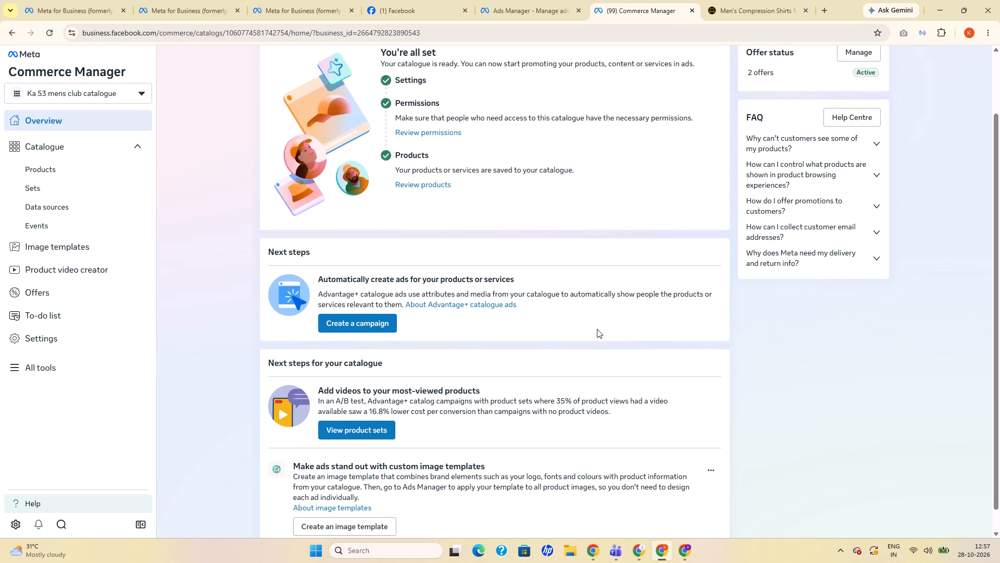
scroll(597, 329, up, 4)
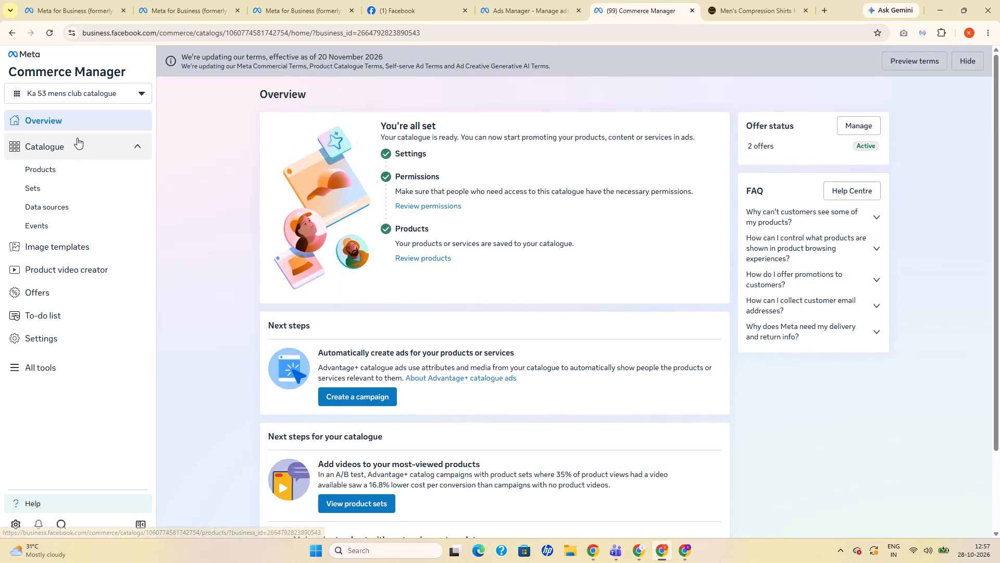
Open the catalogue's events and view the match rate details of the Ka 53 Mens Club store's Pixel dataset.
click(43, 227)
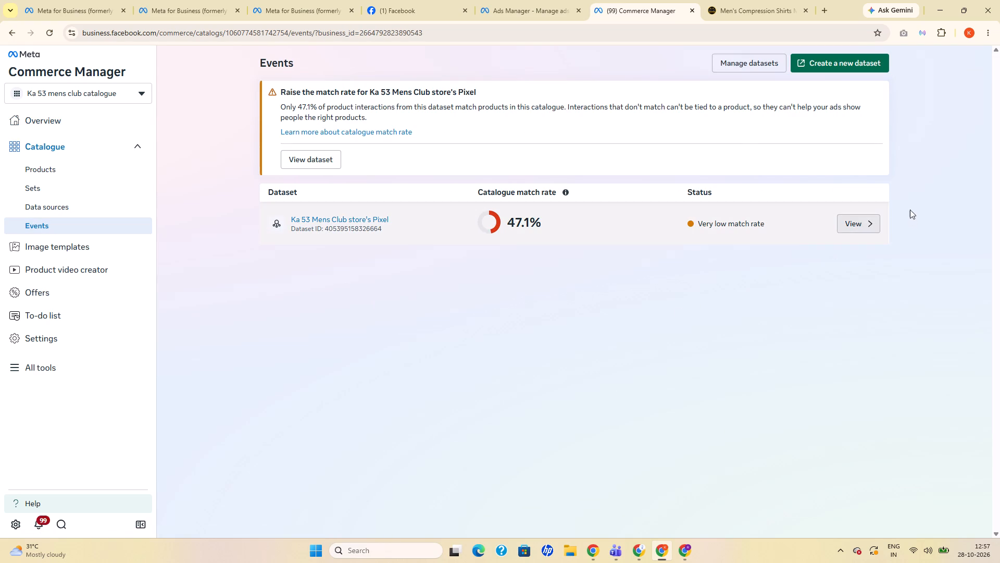
click(855, 222)
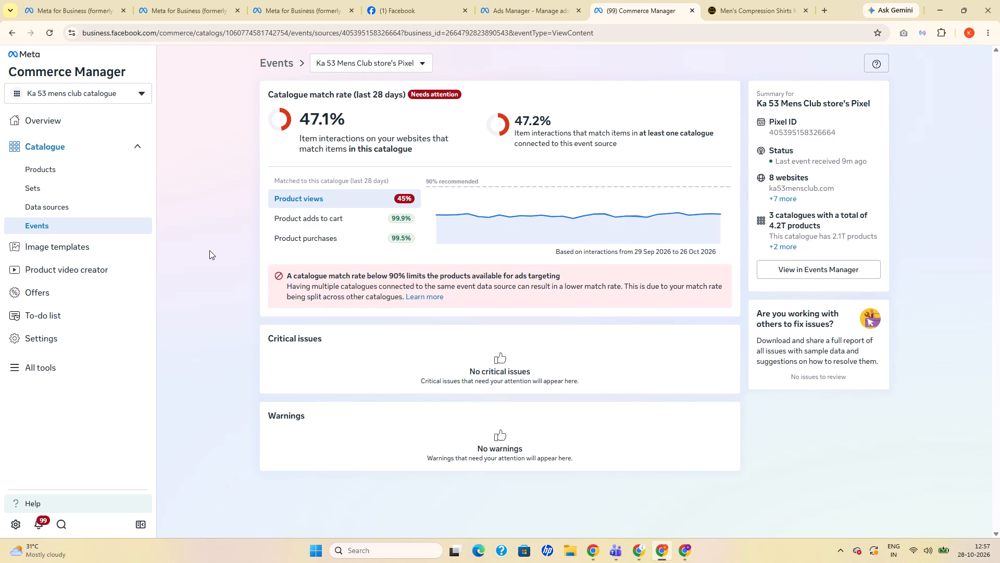
Revisit the catalogue's data sources, and look through its list of products.
click(69, 206)
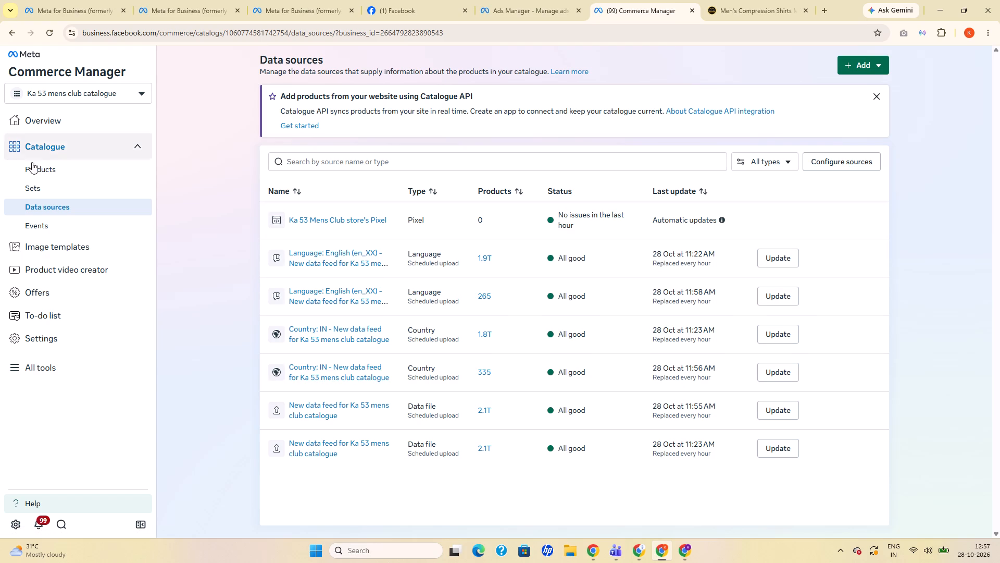
click(46, 168)
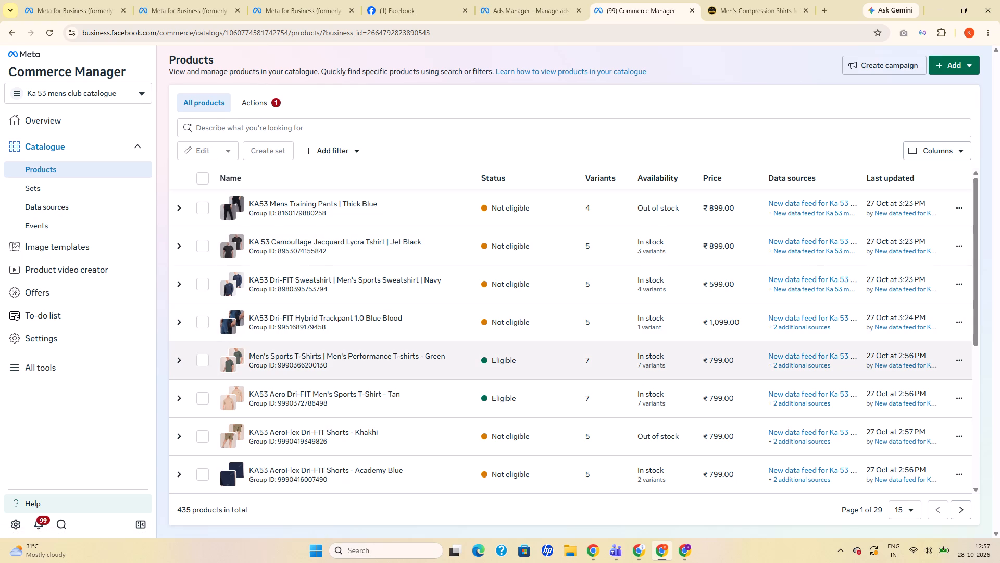
scroll(325, 352, down, 4)
scroll(325, 352, up, 7)
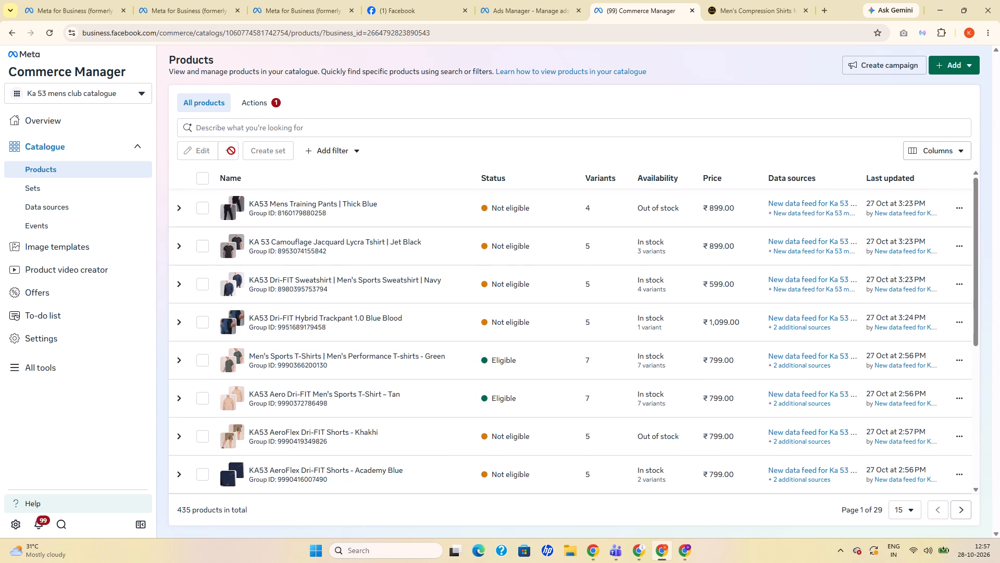
Search the catalogue's products for "tshirt" and look through the product list.
click(244, 128)
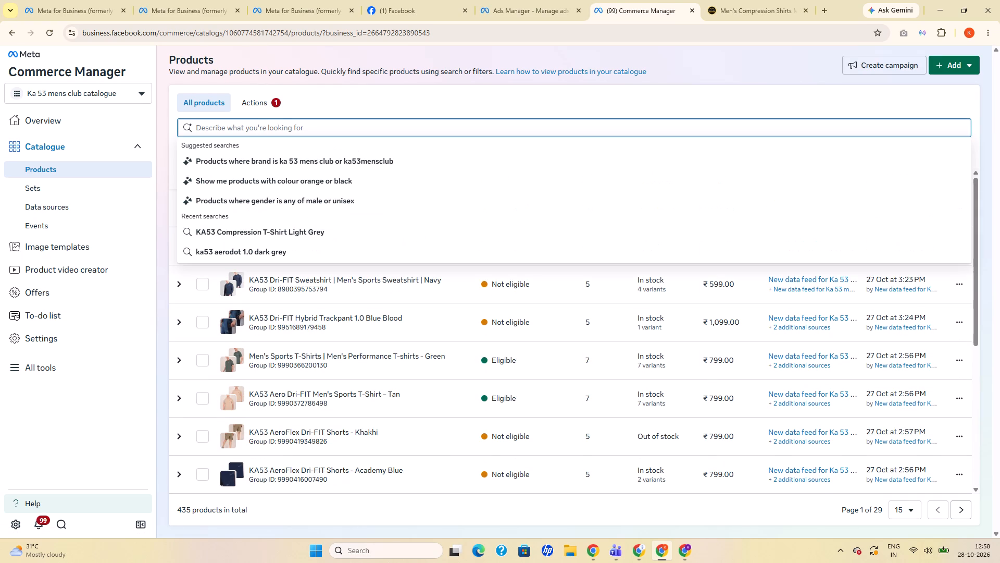
key(t)
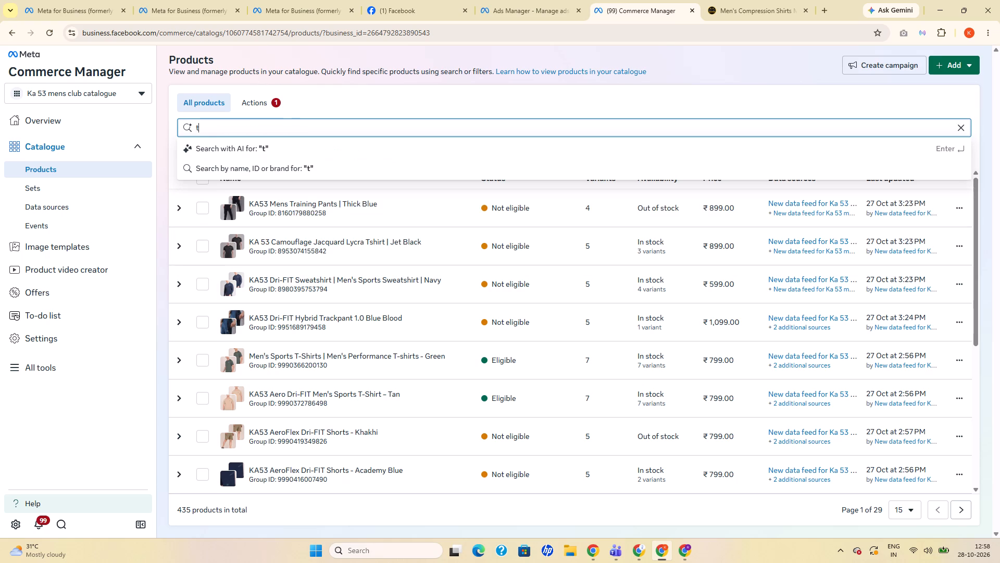
text(shirt)
key(Return)
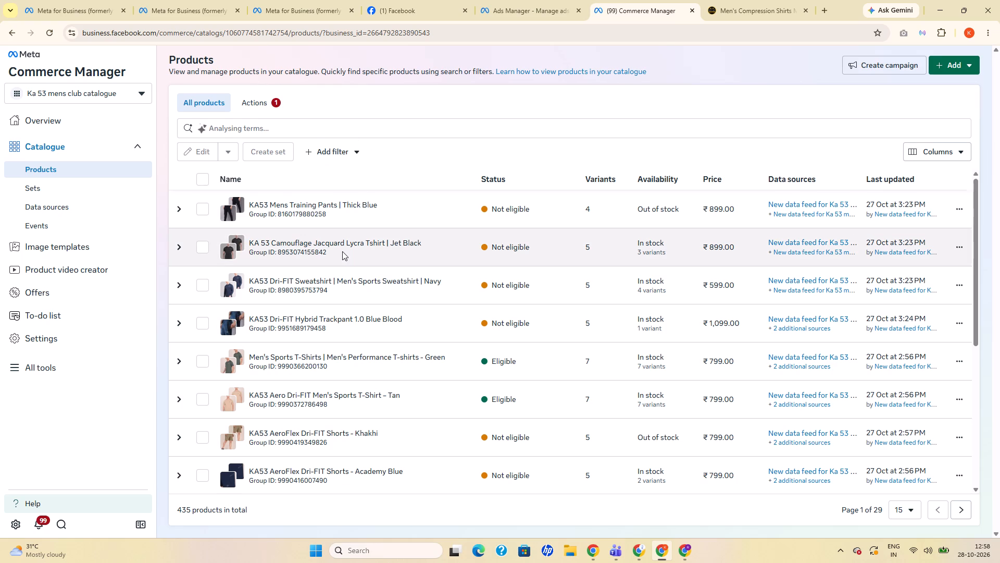
scroll(325, 359, down, 7)
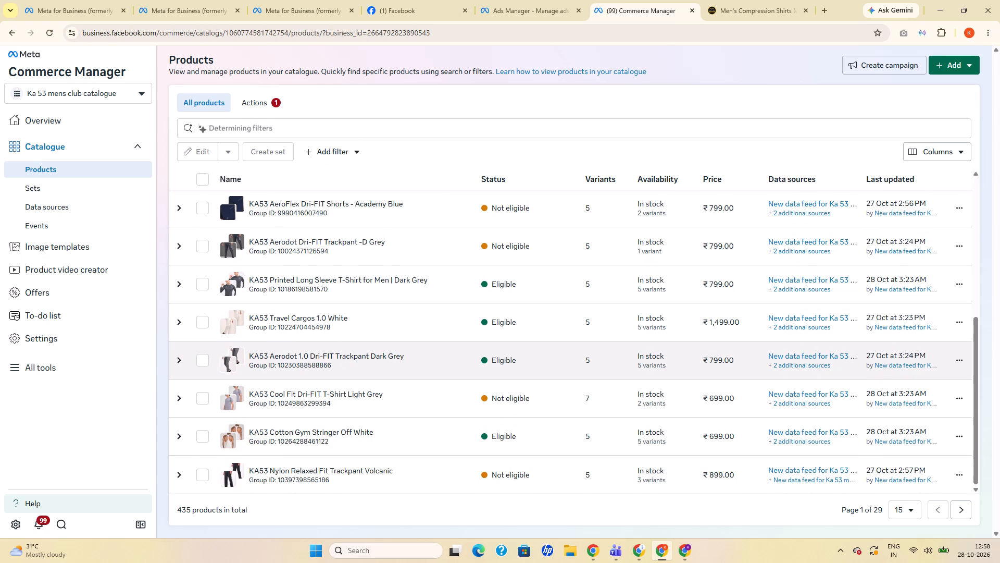
scroll(325, 359, down, 2)
scroll(435, 386, up, 8)
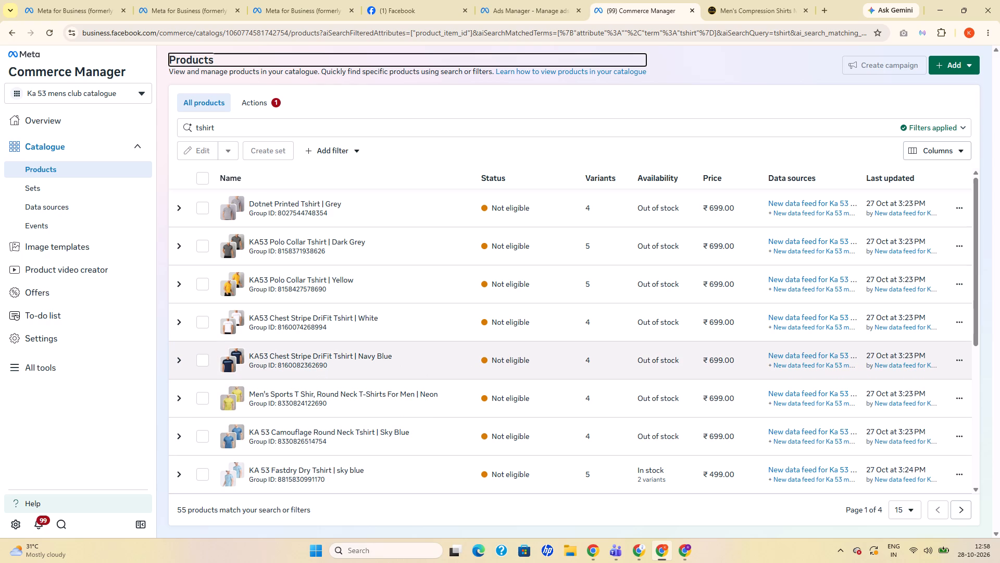
click(291, 353)
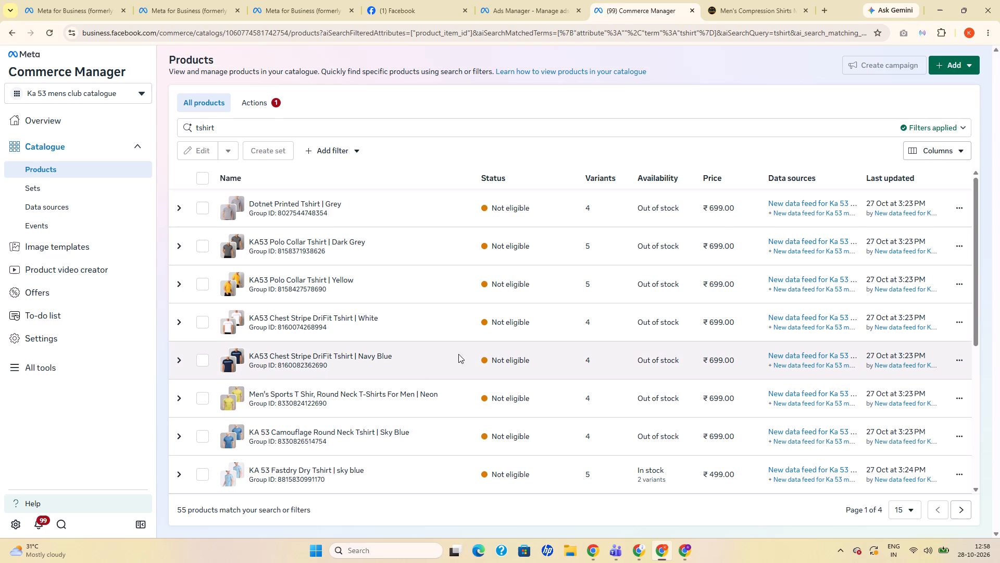
click(497, 356)
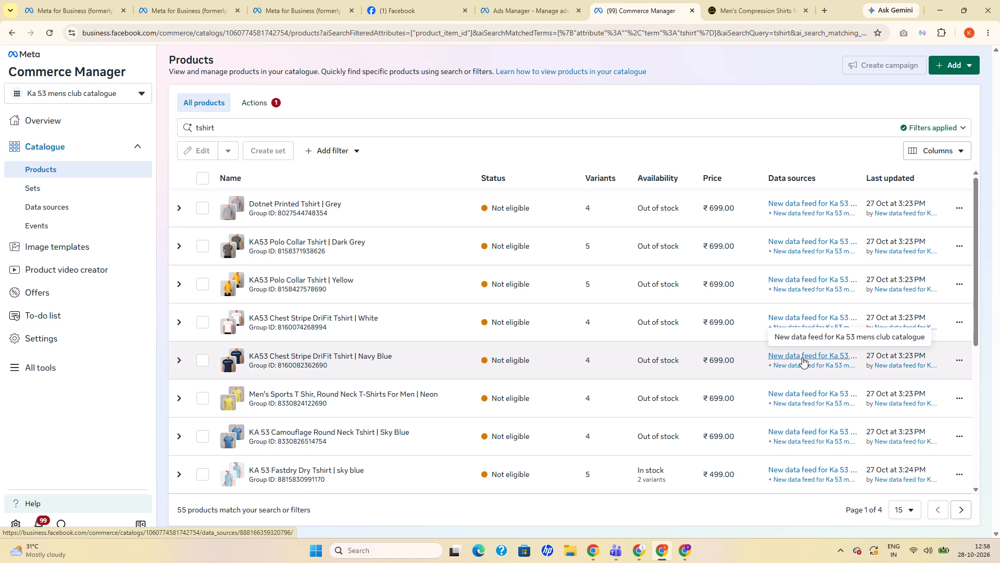
On the KA 53 Mens Club store site, open the tan KA53 Aero Dri-FIT Men's Sports T-Shirt from the men's T-shirt collection.
click(745, 2)
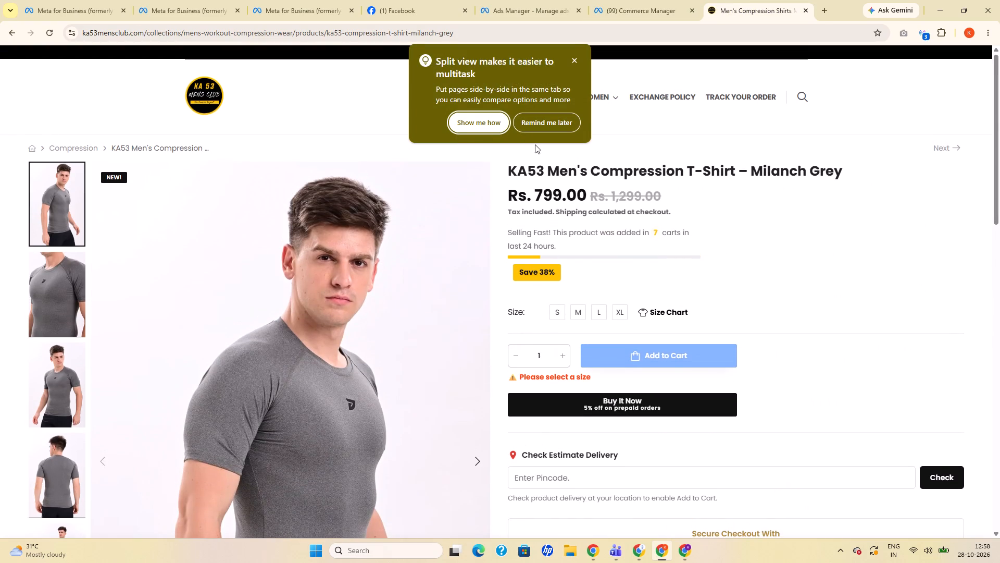
click(376, 112)
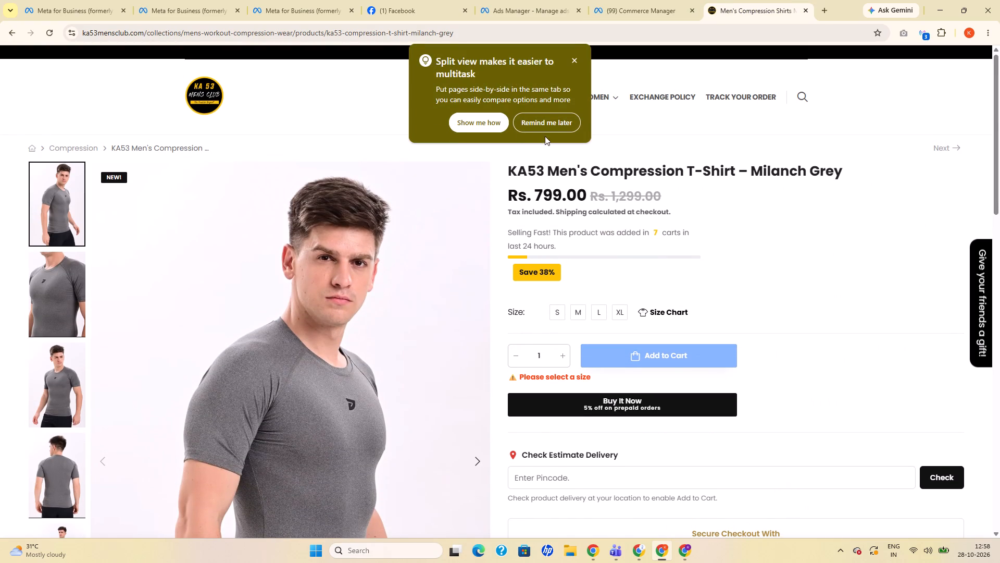
click(559, 125)
scroll(508, 126, up, 6)
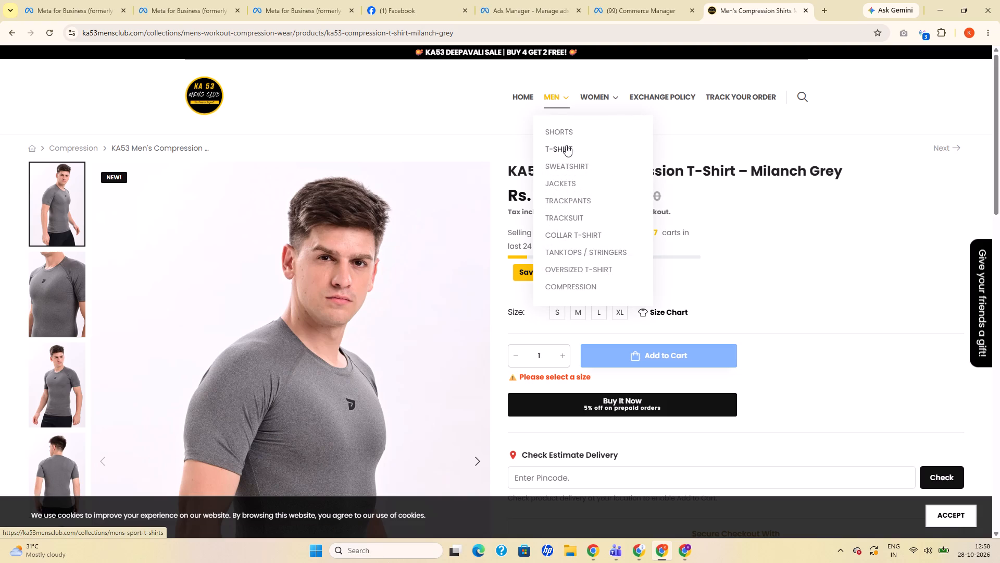
click(566, 145)
scroll(516, 308, down, 4)
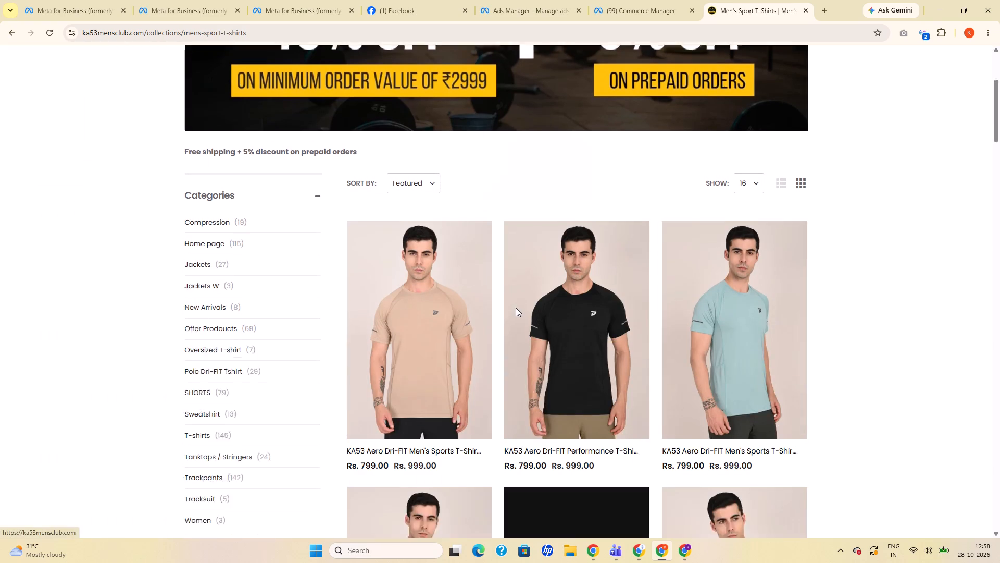
scroll(516, 308, down, 1)
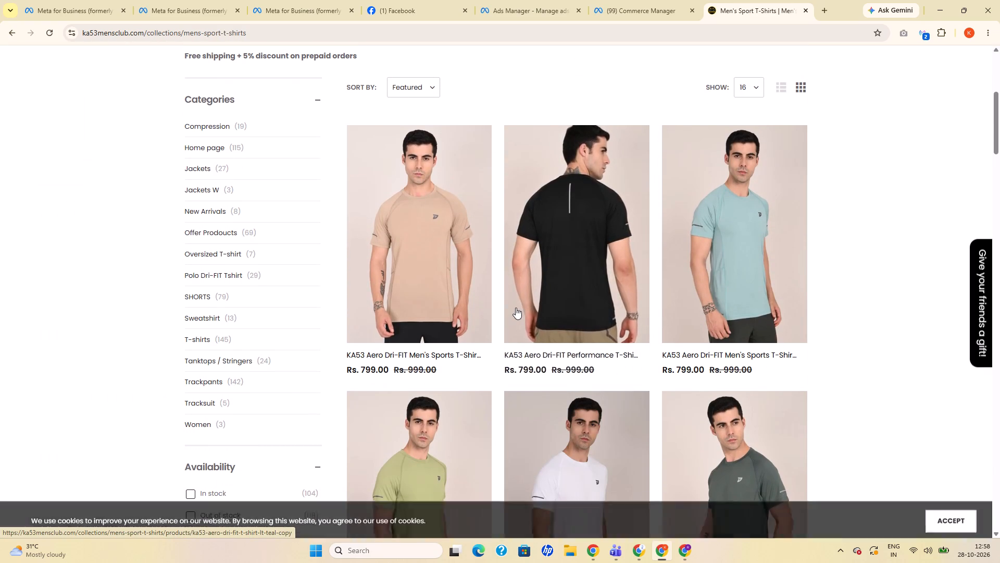
click(430, 304)
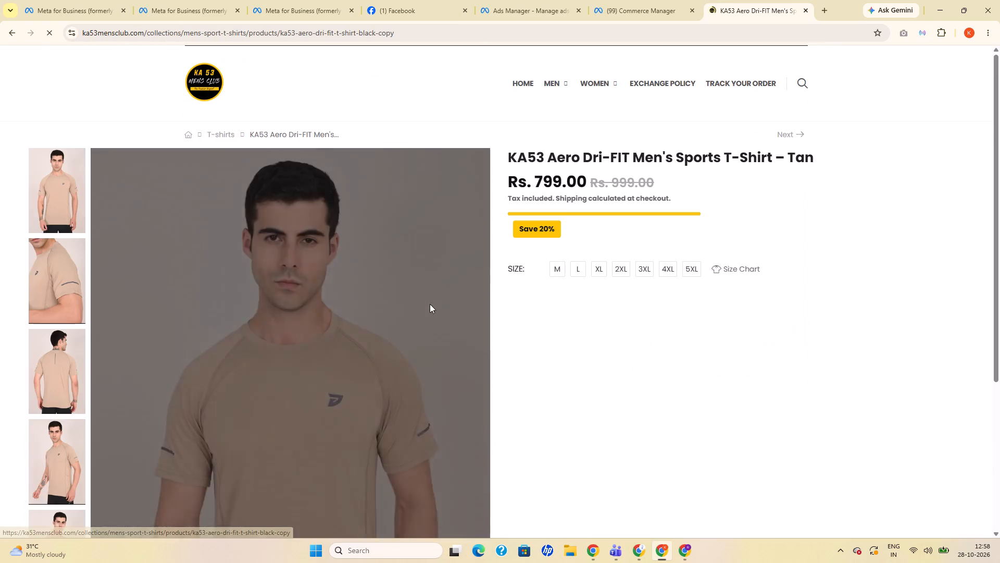
Copy the product's title and search the Commerce Manager products for "KA53 Aero Dri-FIT Men's Sports T-Shirt – Tan".
triple_click(556, 177)
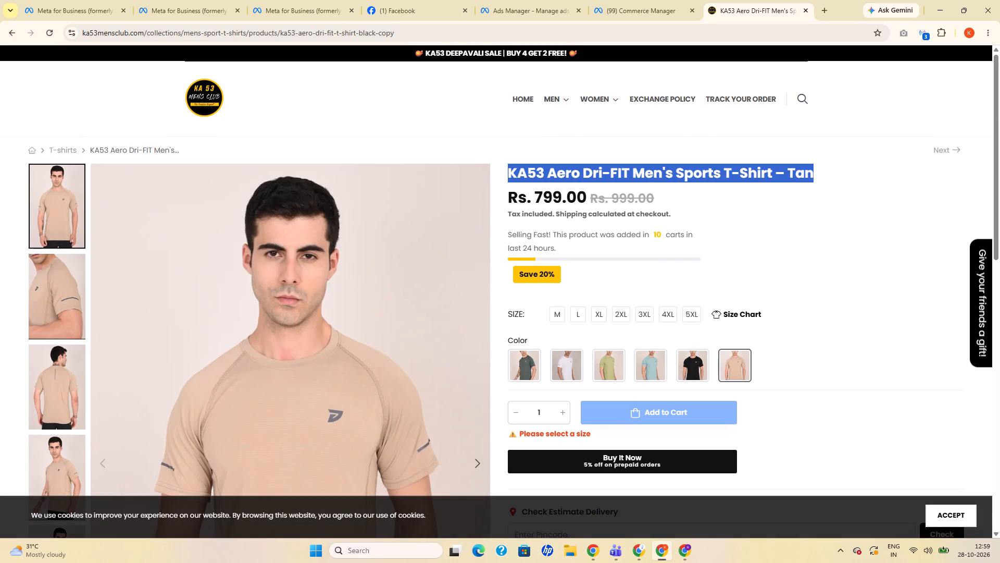
key(ctrl+c)
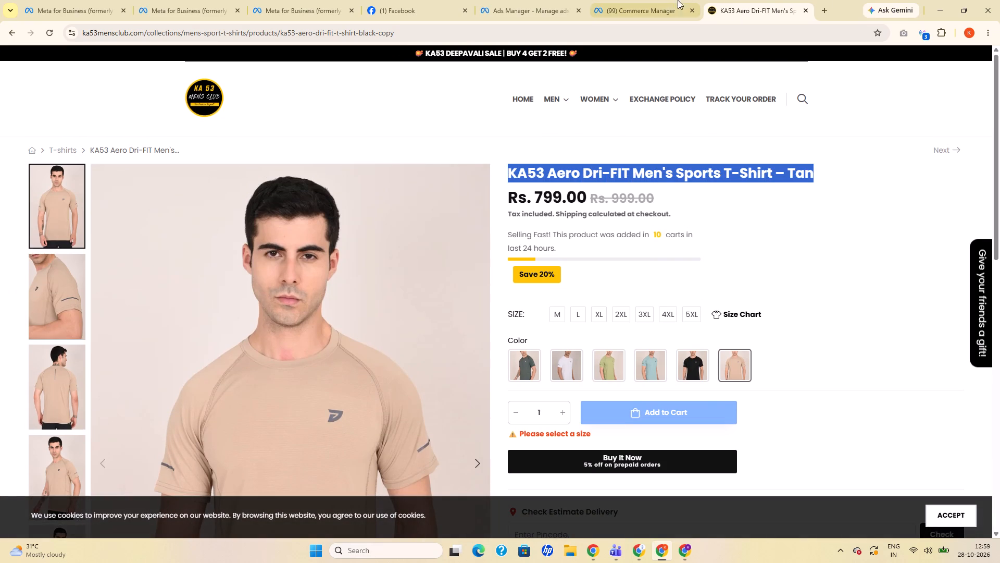
click(665, 0)
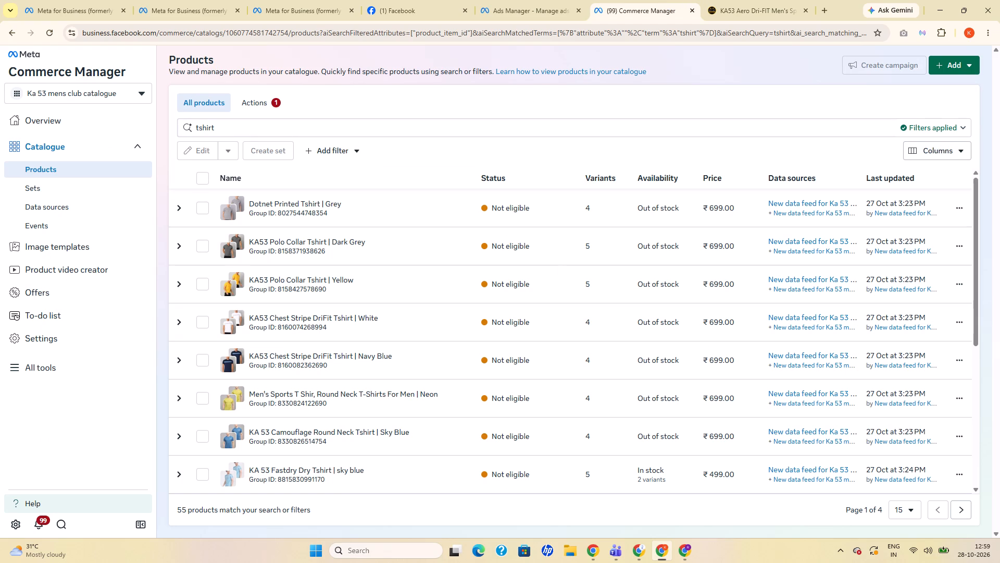
triple_click(221, 124)
key(ctrl+v)
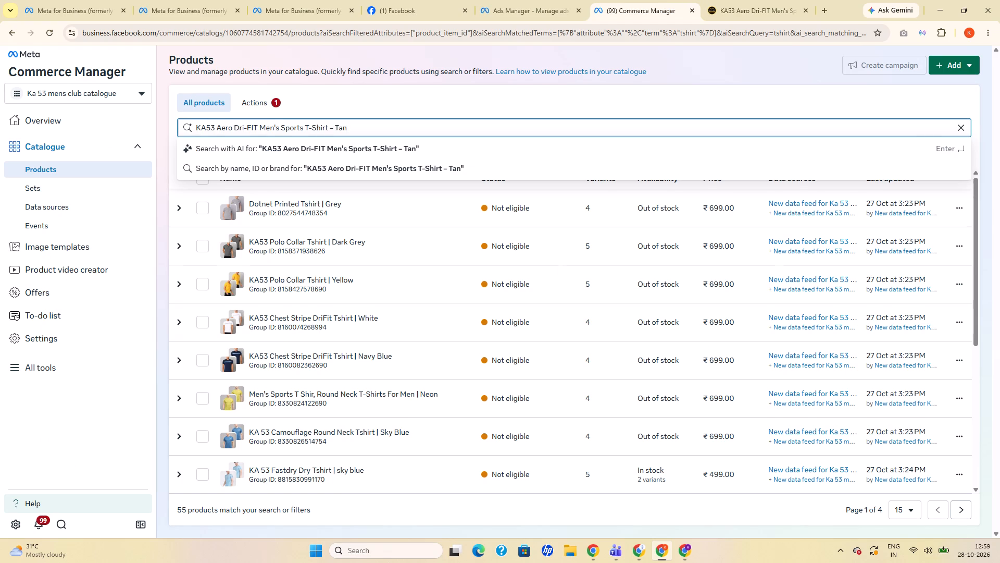
key(Return)
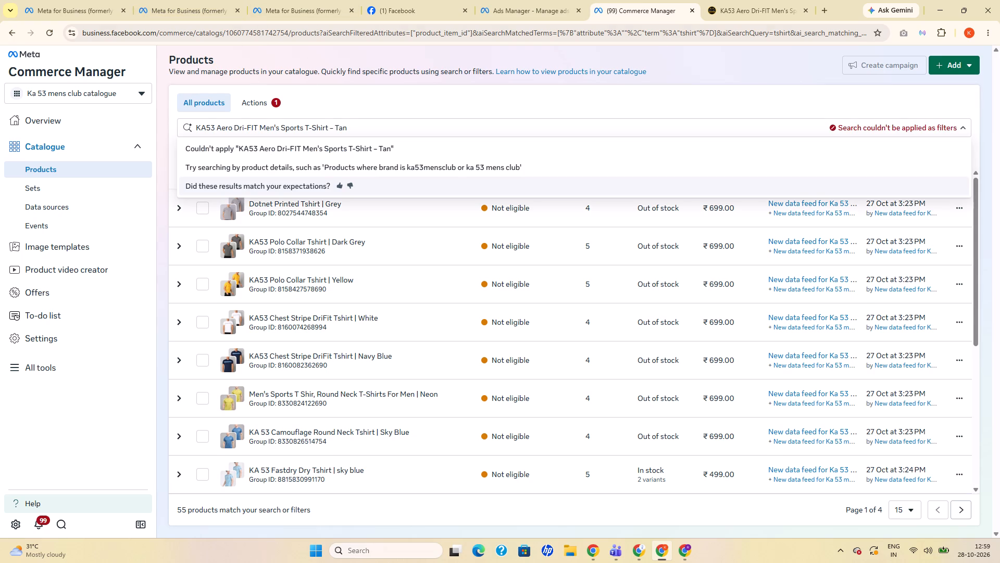
Shorten the product search to "KA53 Aero Dri-FIT Men's Sports T-Shirt", run it and look through the list.
click(381, 125)
key(BackSpace)
key(BackSpace)
key(BackSpace)
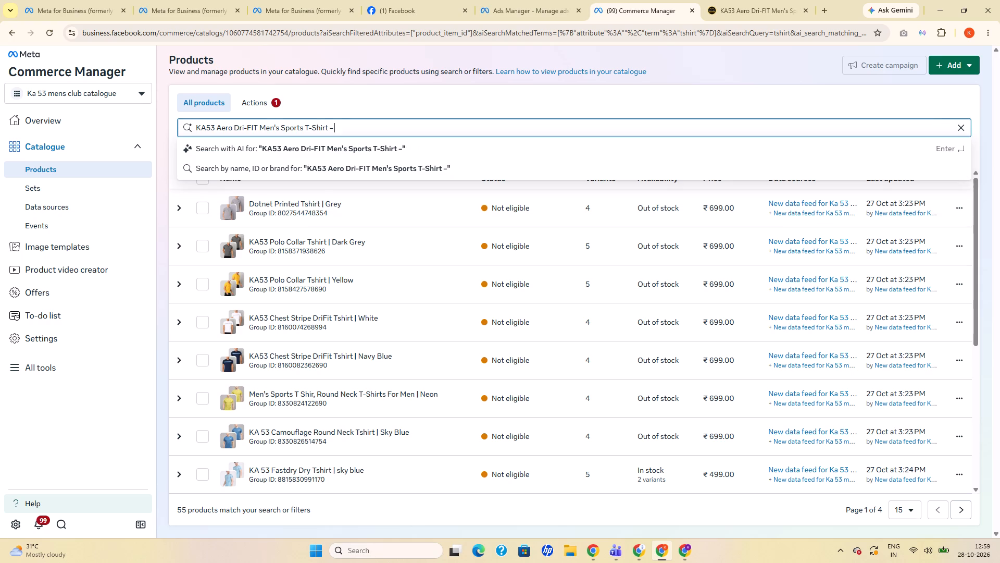
key(BackSpace)
key(BackSpace)
key(BackSpace)
key(BackSpace)
key(BackSpace)
text(rt)
key(Return)
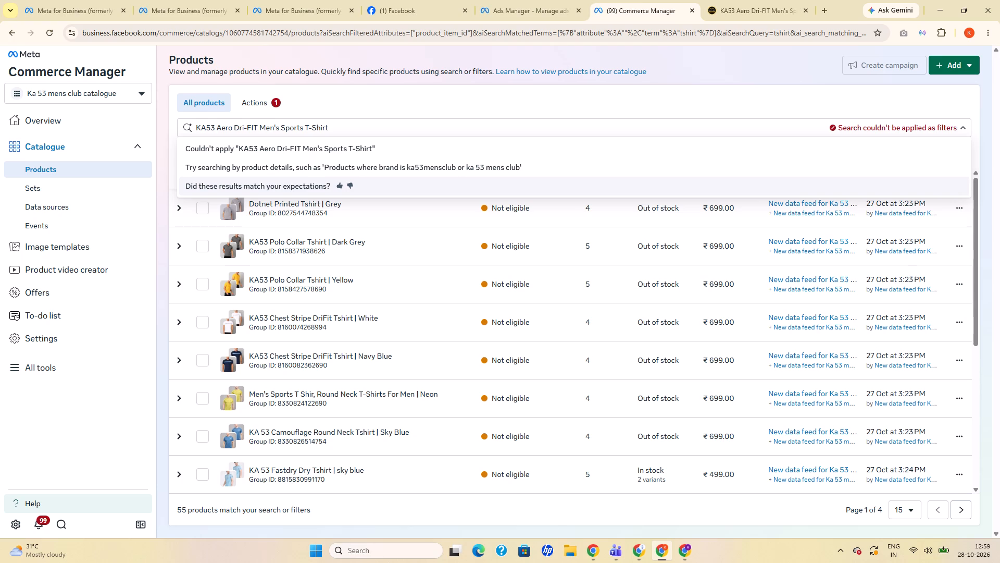
click(84, 442)
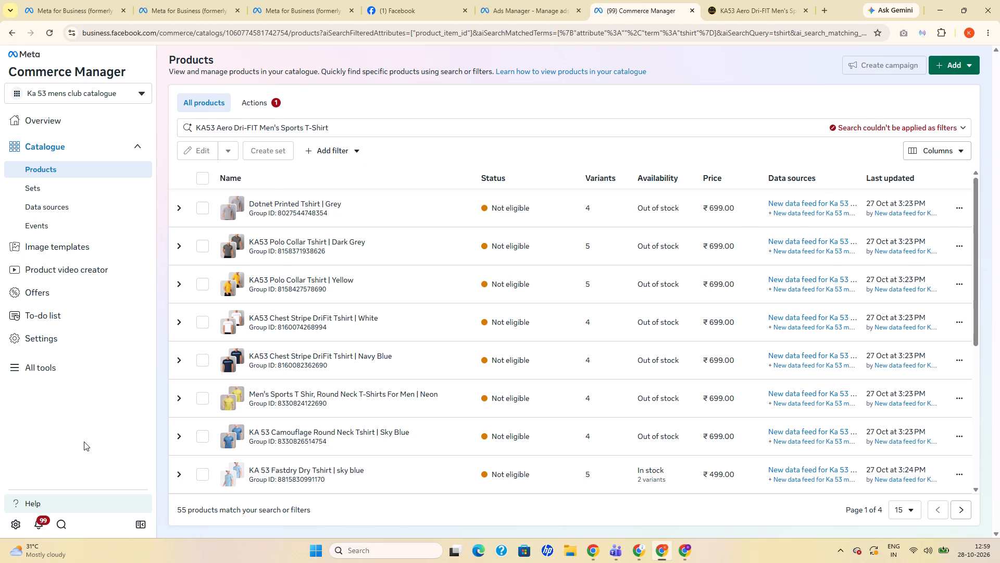
scroll(269, 423, down, 7)
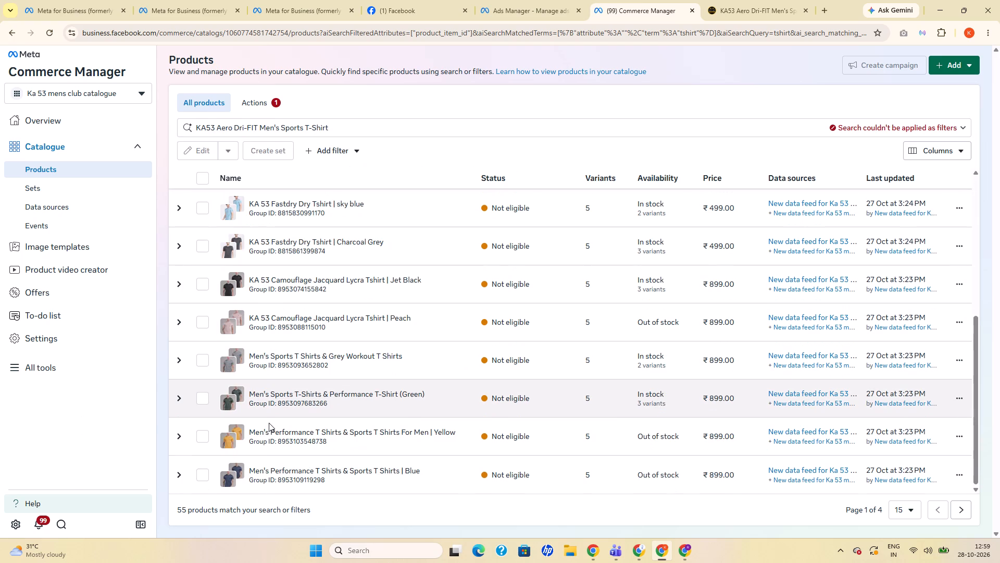
Start adding products through a partner platform, choose Shopify, view its Facebook & Instagram setup page and close that page.
scroll(269, 423, up, 5)
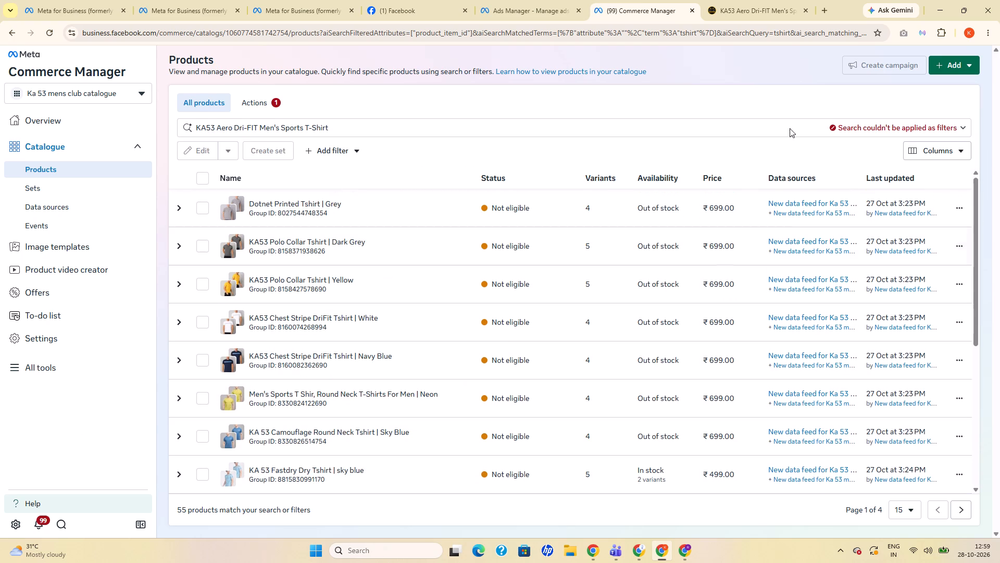
click(945, 66)
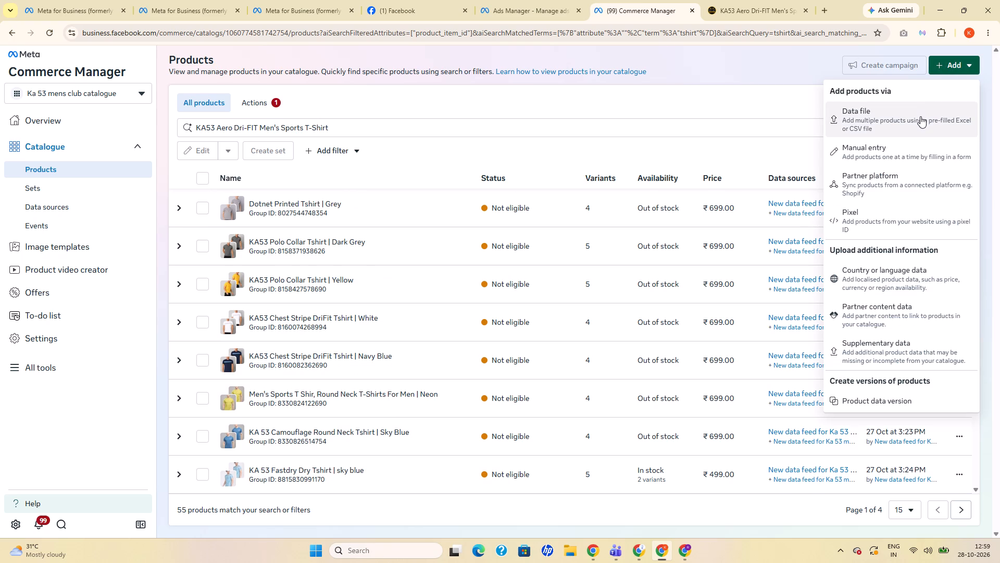
click(869, 189)
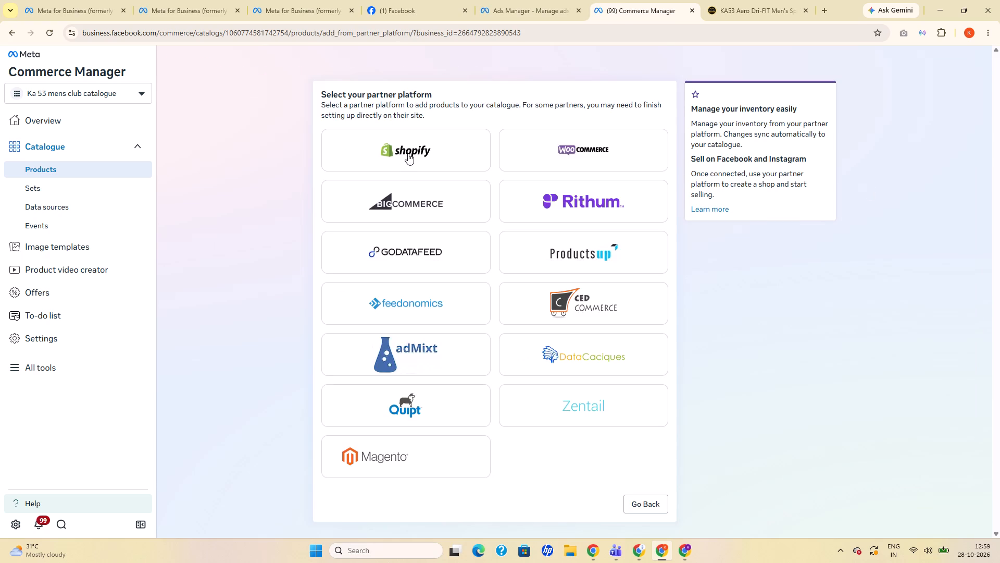
click(409, 150)
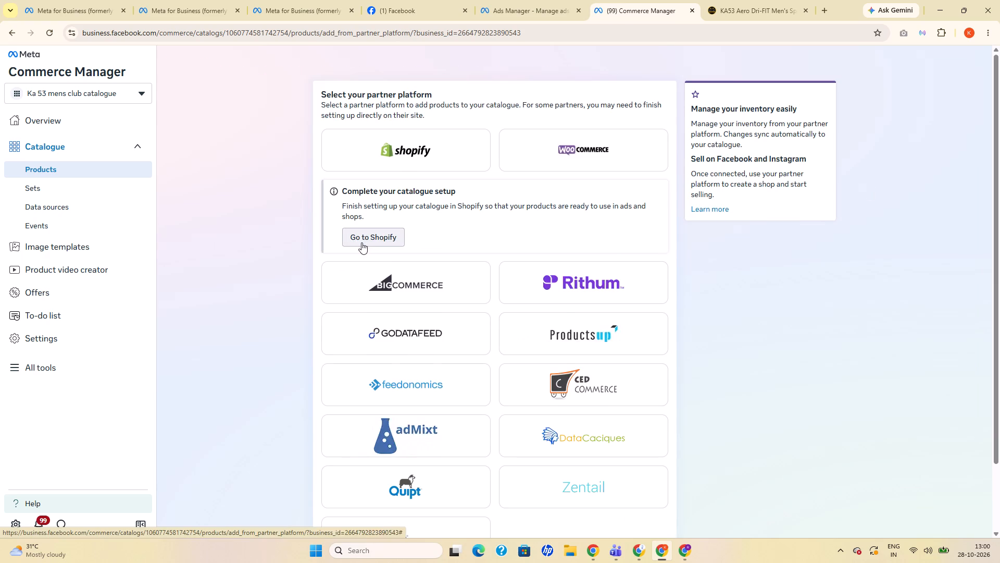
click(368, 238)
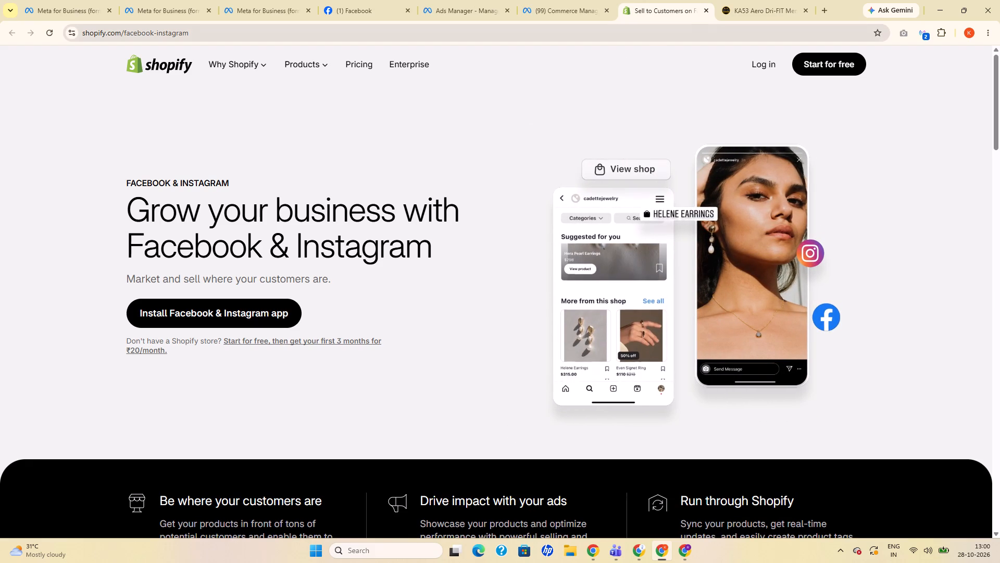
click(706, 11)
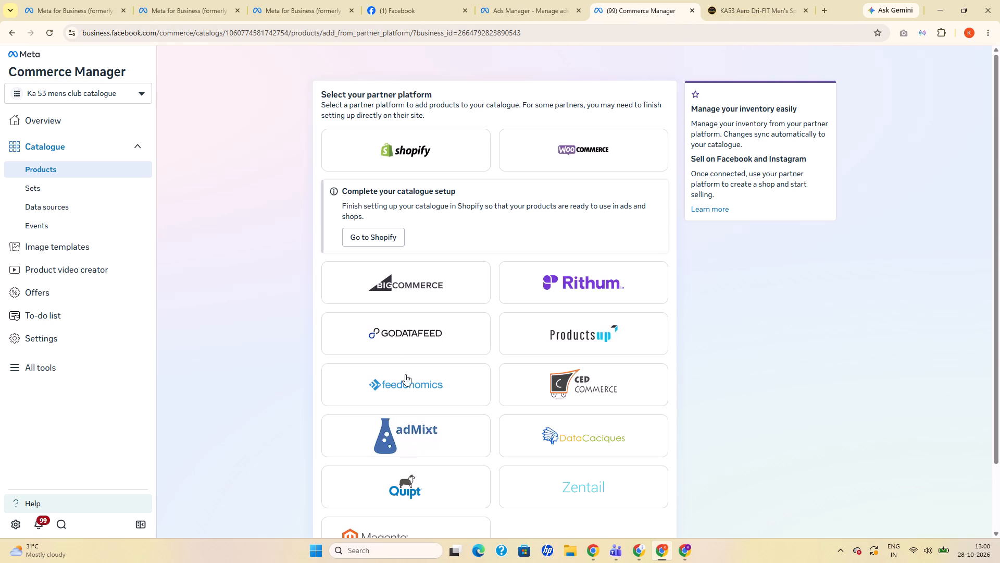
Look through the other partner platforms and return to the catalogue's product list.
scroll(419, 386, down, 6)
scroll(419, 386, up, 6)
click(49, 171)
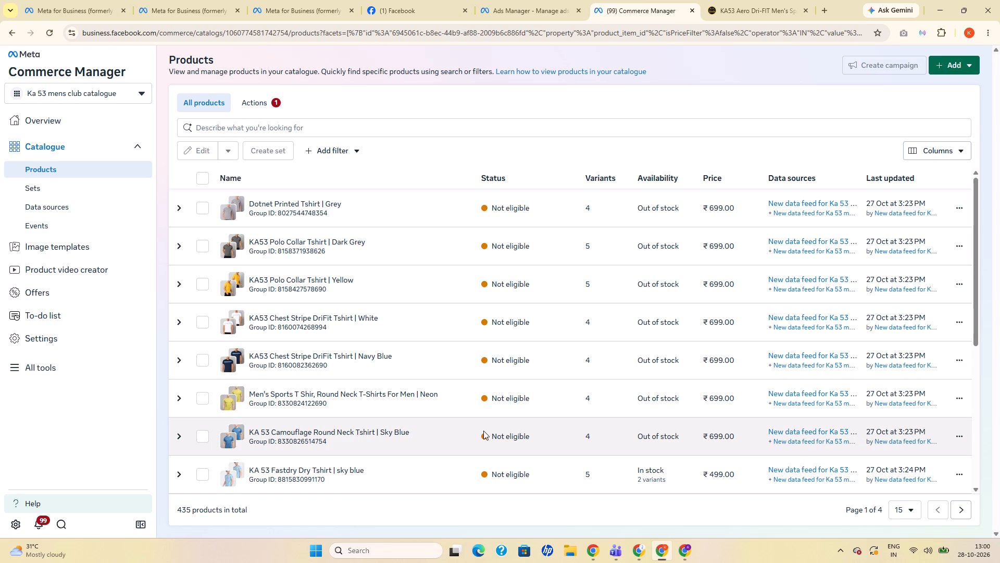
Switch to the other Chrome window that holds the Shopify Stores dashboard.
click(687, 550)
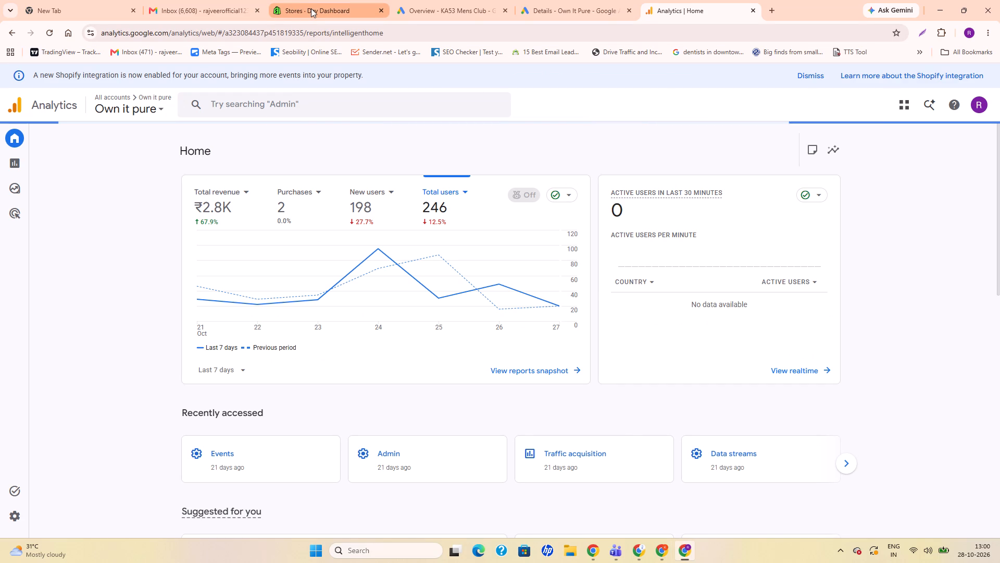
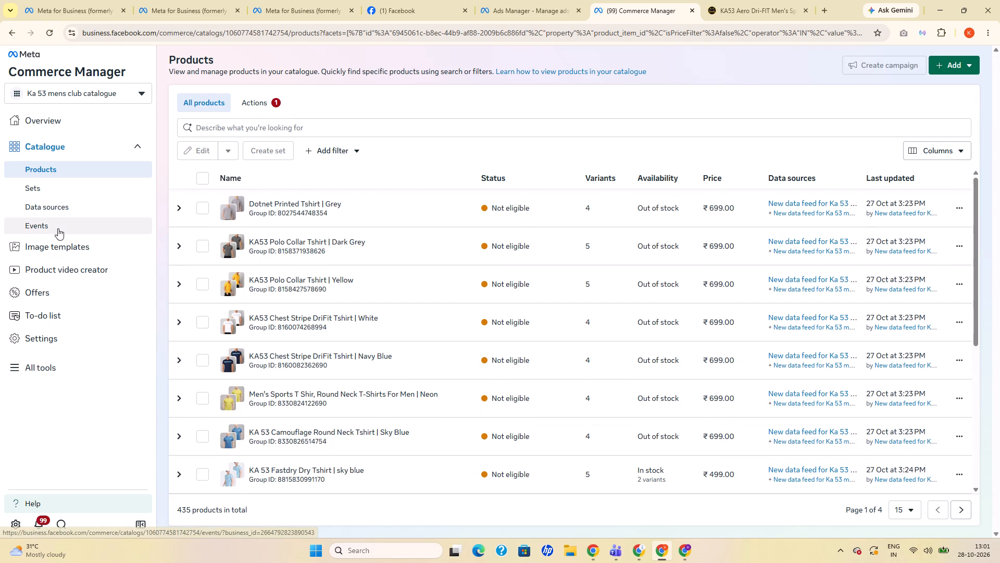
Open the list of product sets in the Ka 53 mens club catalogue.
click(36, 187)
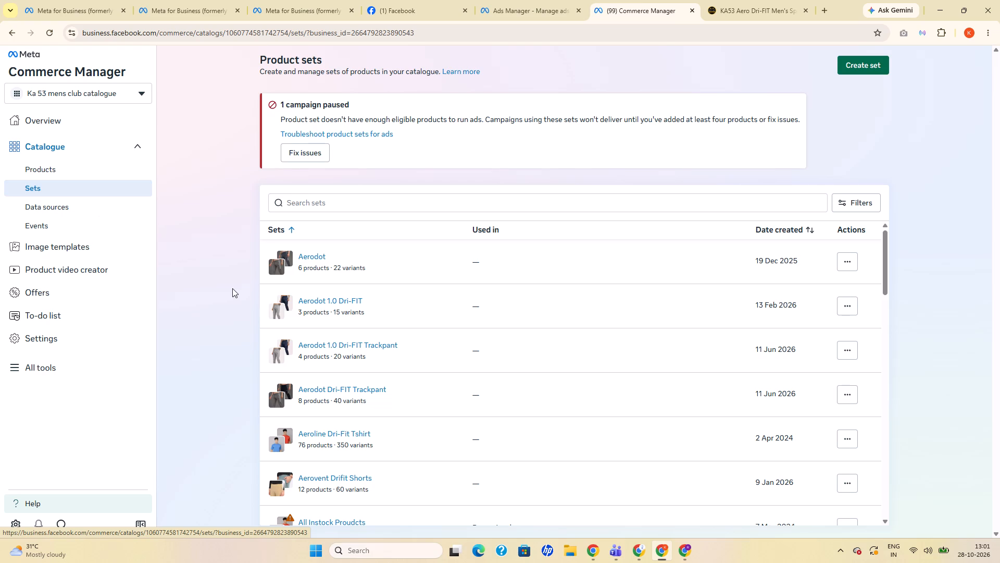
Look through the catalogue's product sets and its full product list.
scroll(273, 357, down, 4)
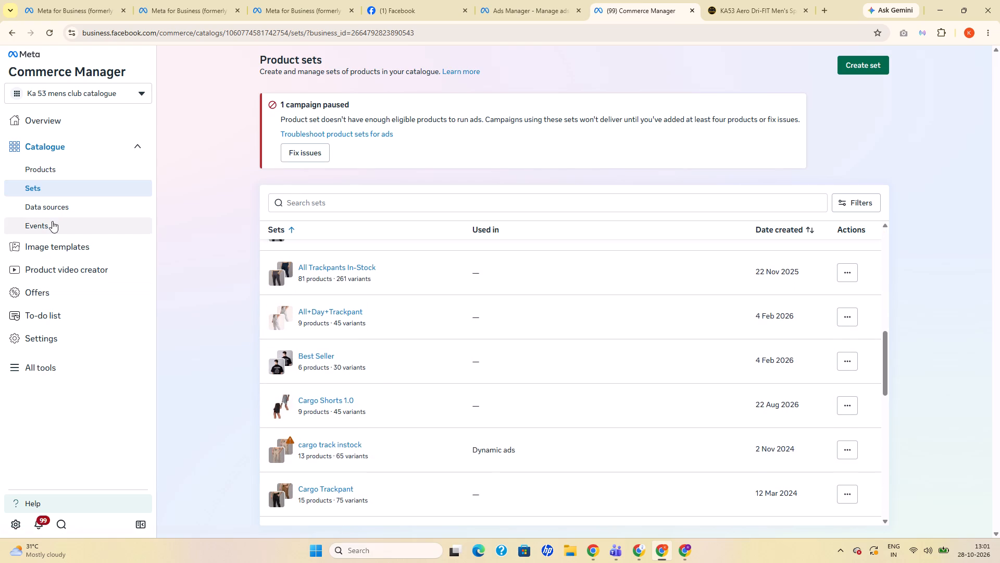
click(35, 169)
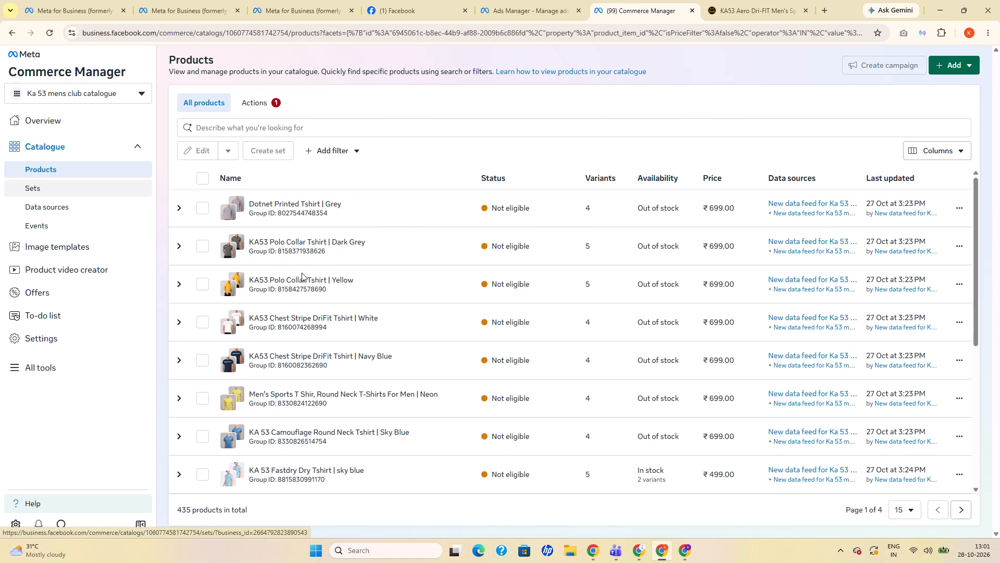
scroll(298, 399, down, 9)
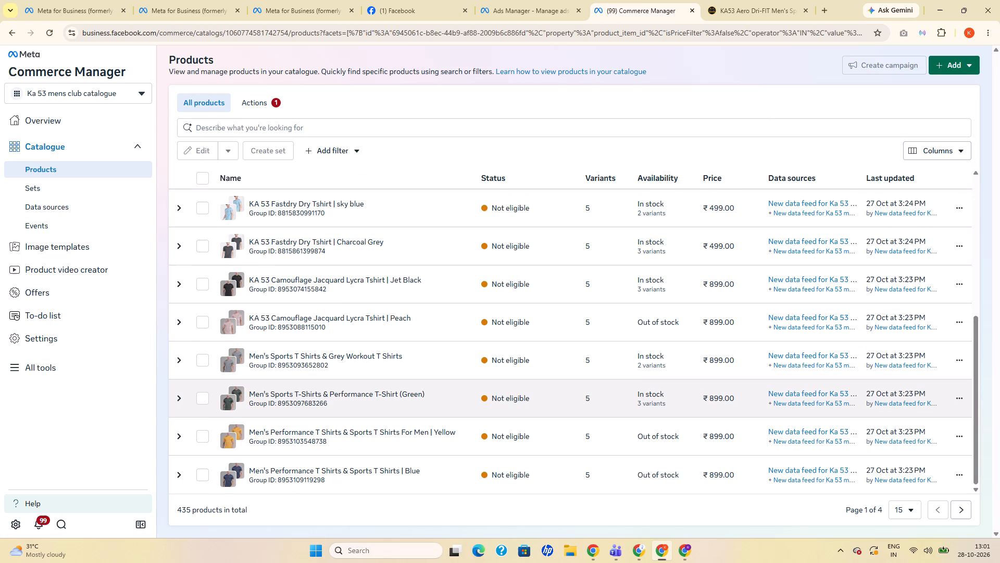
scroll(298, 399, up, 3)
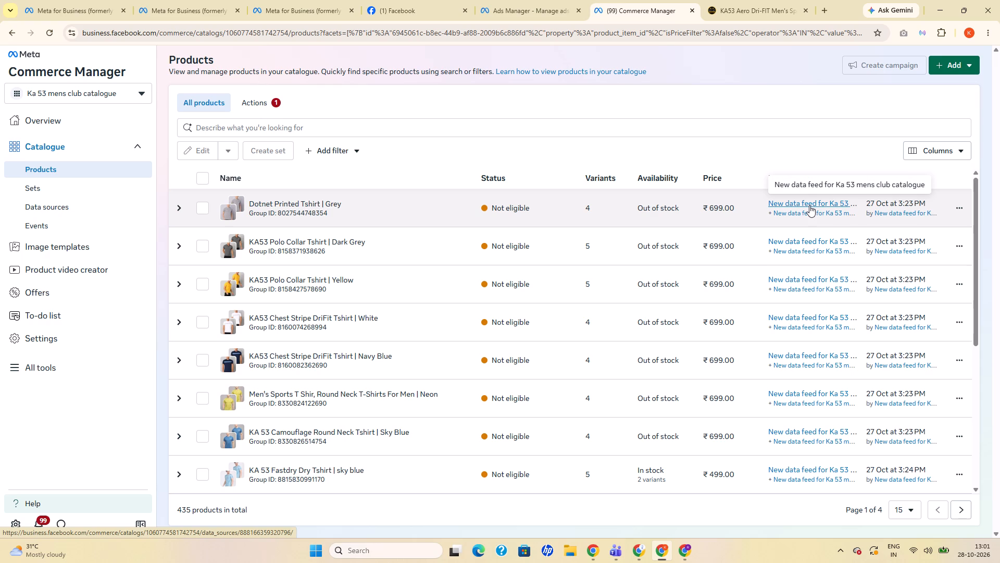
In the catalogue's data sources, update both "New data feed for Ka 53 mens club catalogue" data files.
click(62, 205)
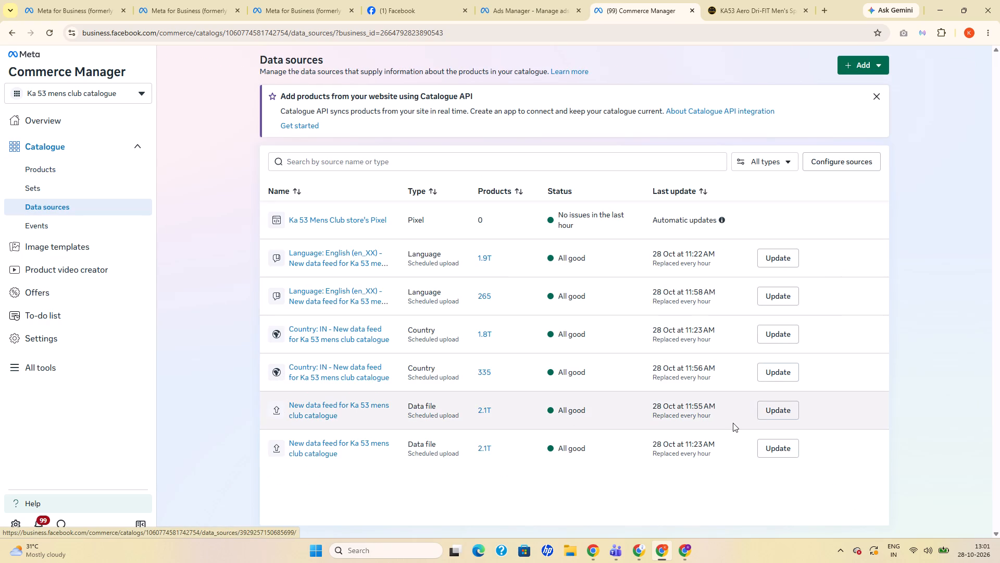
click(777, 410)
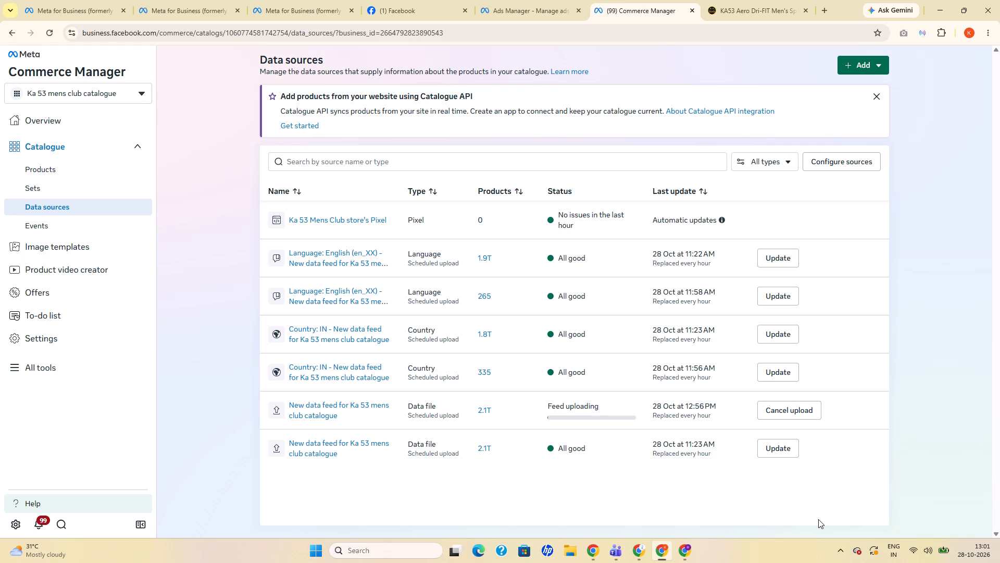
click(776, 448)
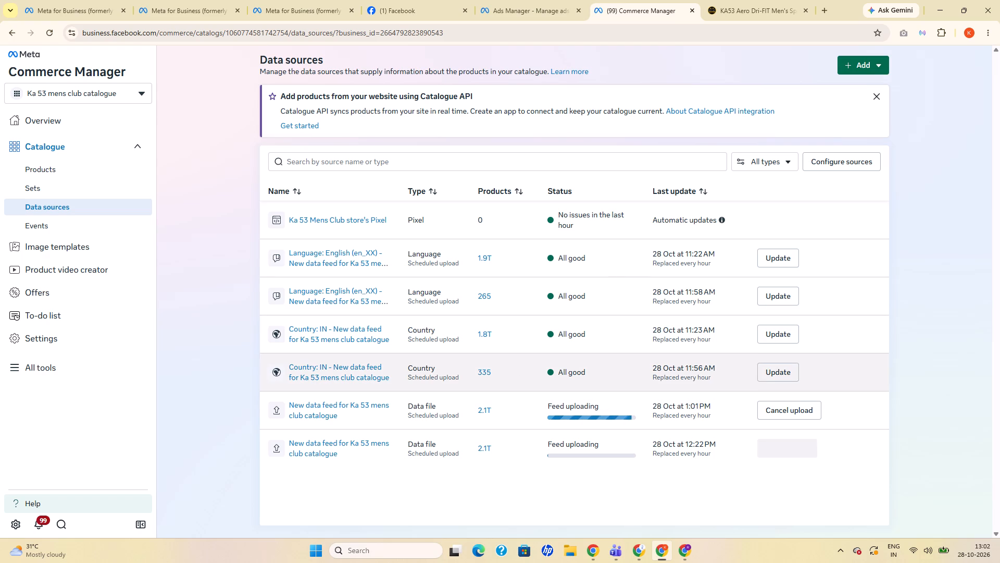
Reopen the data sources list and update both scheduled "New data feed for Ka 53 mens club catalogue" data files again.
click(32, 188)
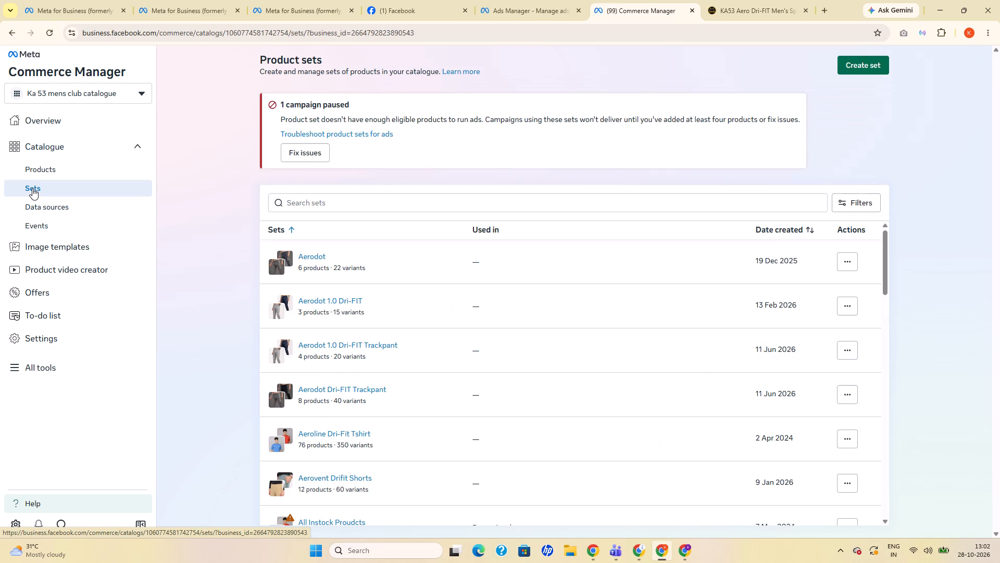
click(35, 212)
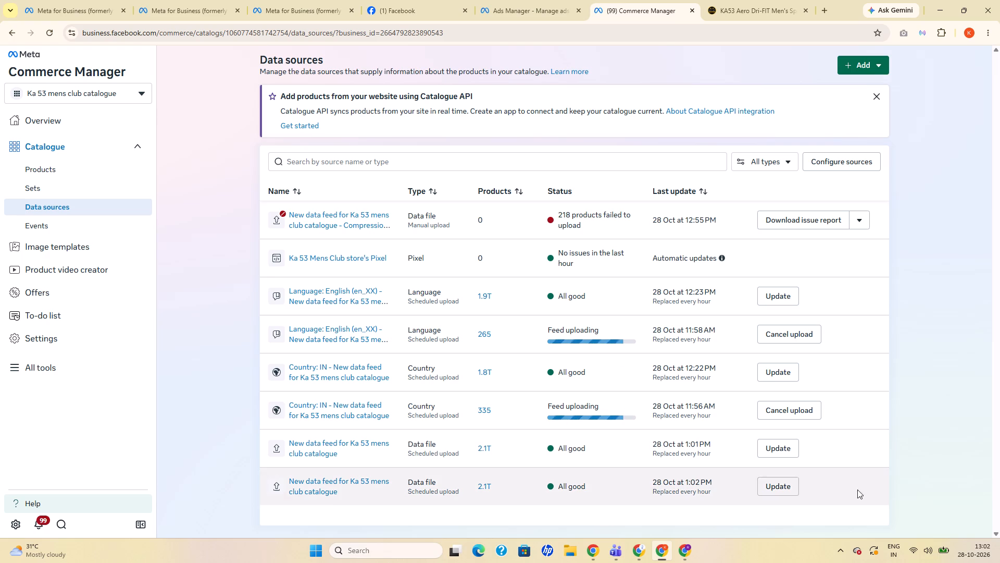
click(783, 491)
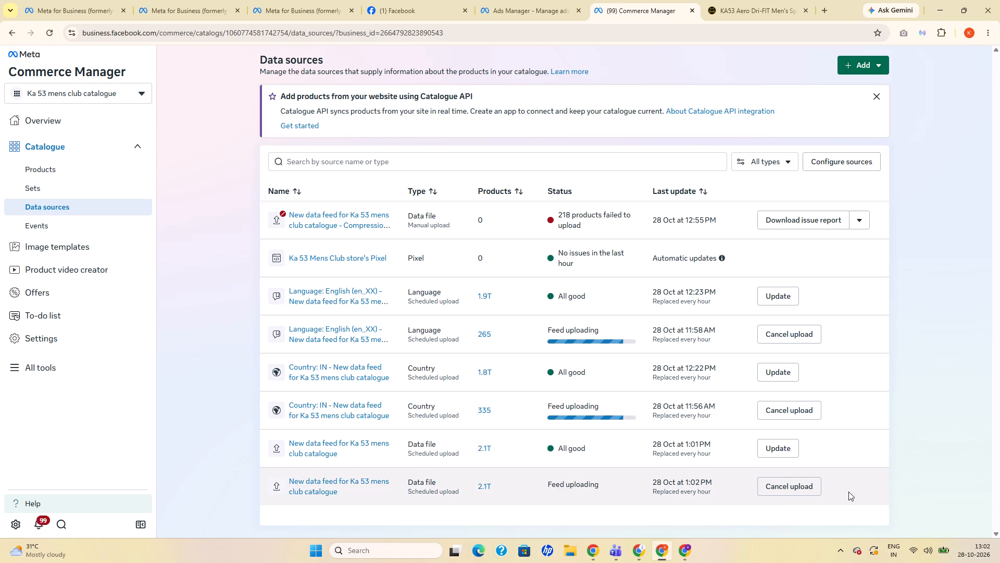
click(777, 451)
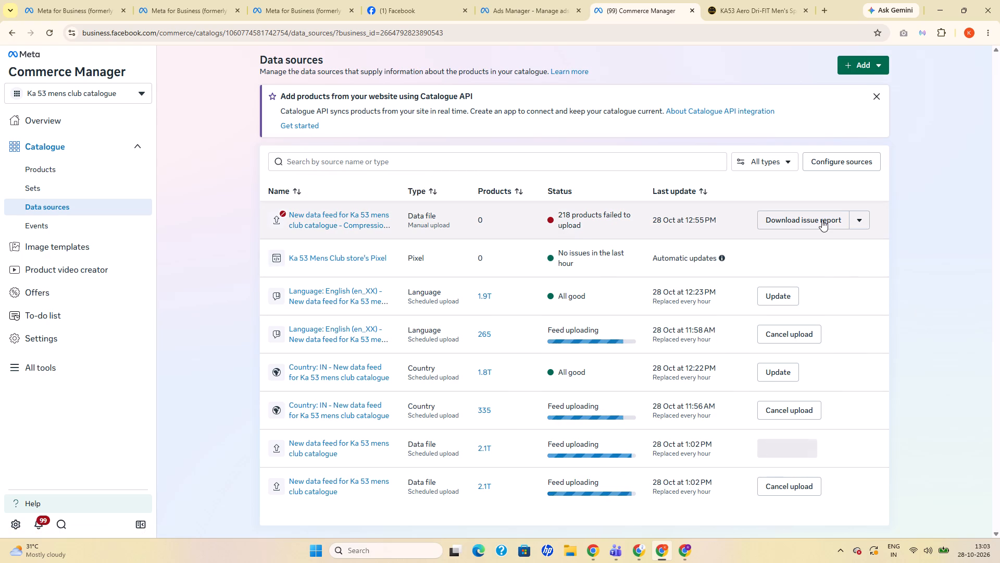
Preview the sample report for the manually uploaded Compression data feed, read through all its issue sections and close it.
click(858, 223)
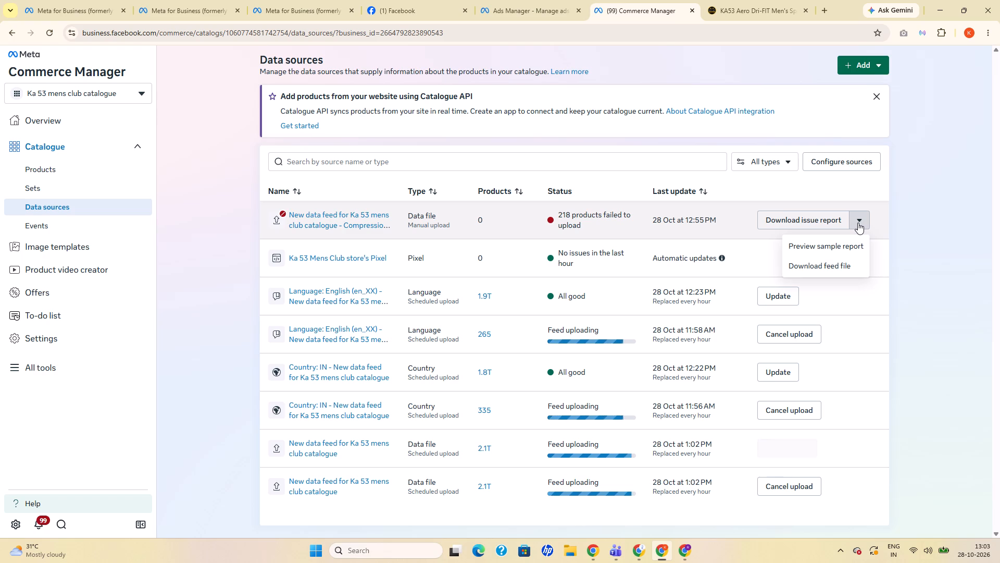
click(822, 248)
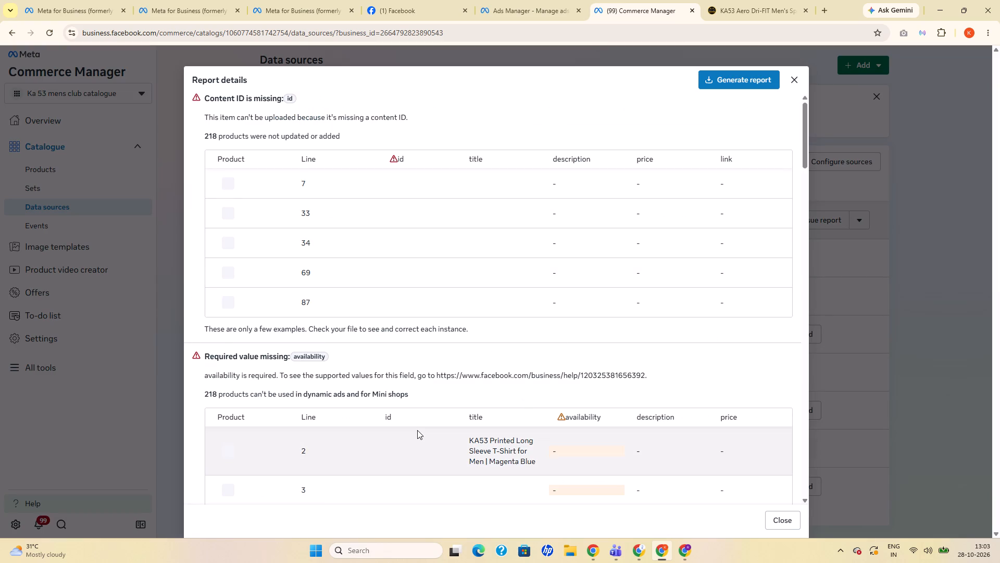
scroll(417, 430, down, 2)
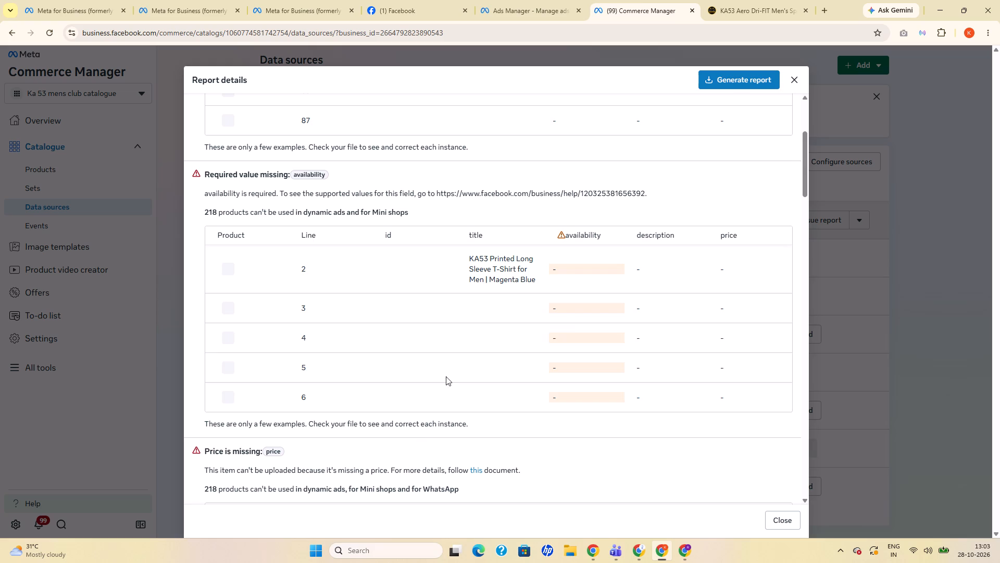
scroll(475, 340, up, 1)
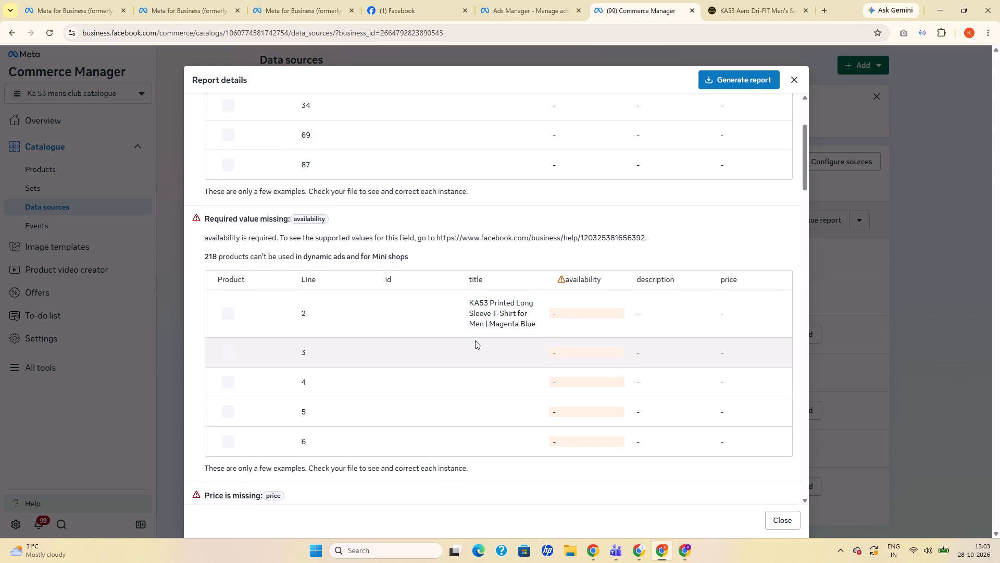
scroll(475, 340, up, 5)
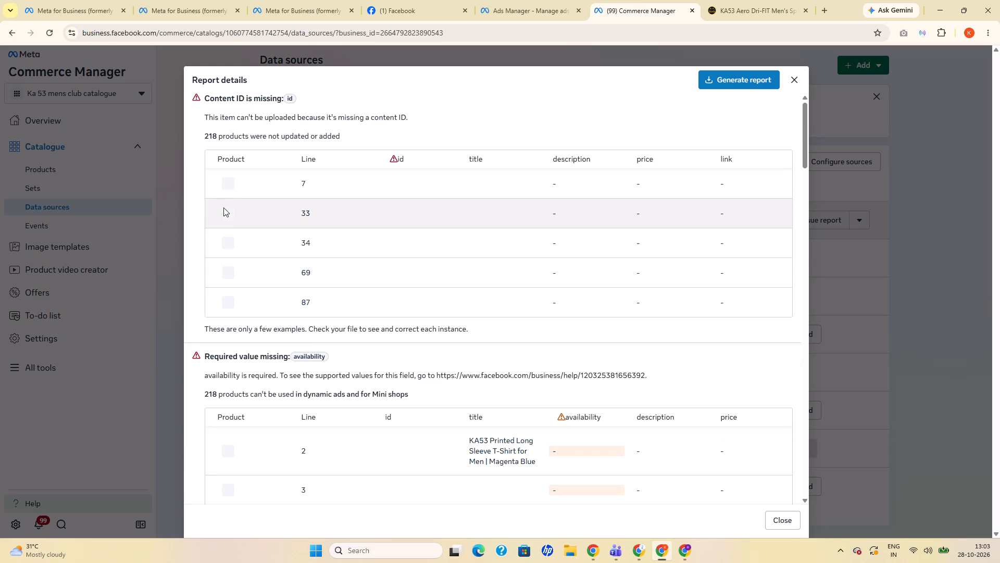
scroll(249, 402, down, 7)
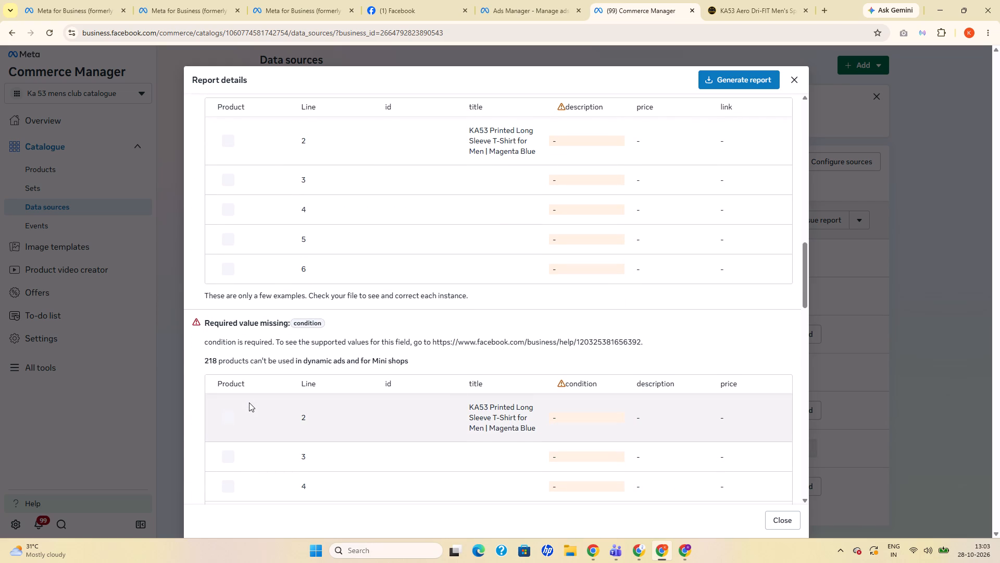
scroll(249, 402, up, 1)
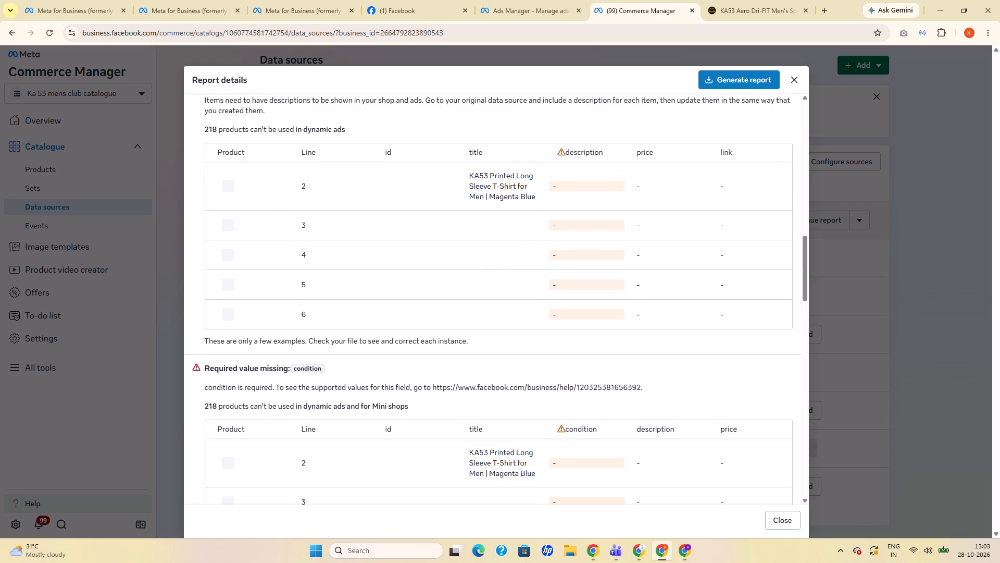
scroll(249, 402, up, 10)
scroll(249, 402, down, 2)
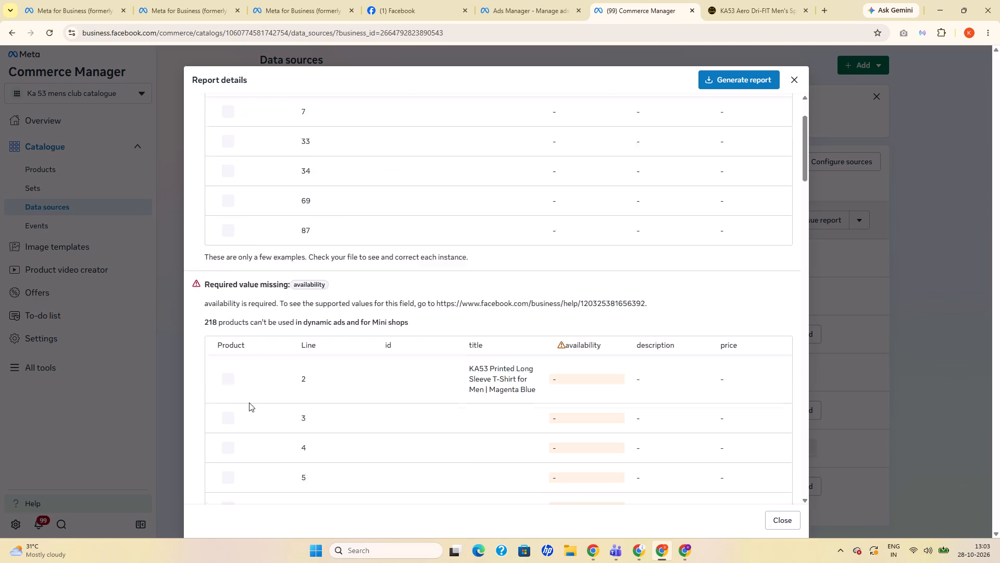
scroll(249, 402, down, 1)
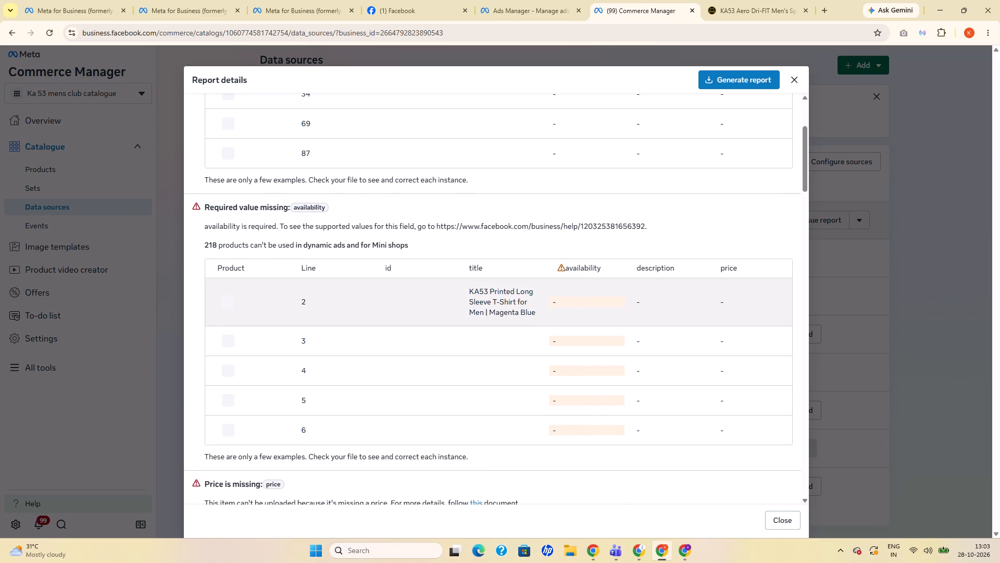
scroll(523, 302, down, 6)
scroll(523, 302, up, 1)
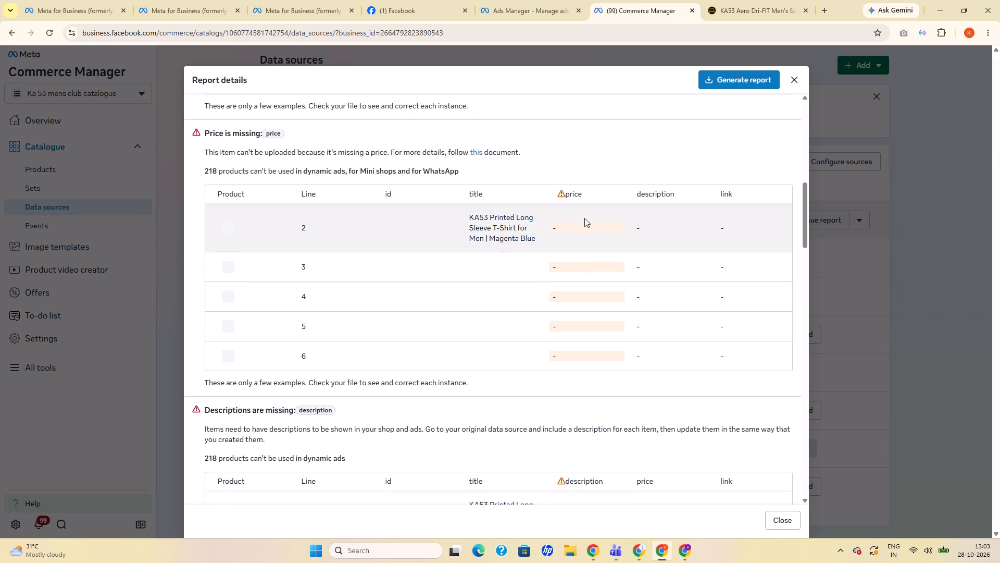
click(595, 229)
scroll(595, 229, down, 4)
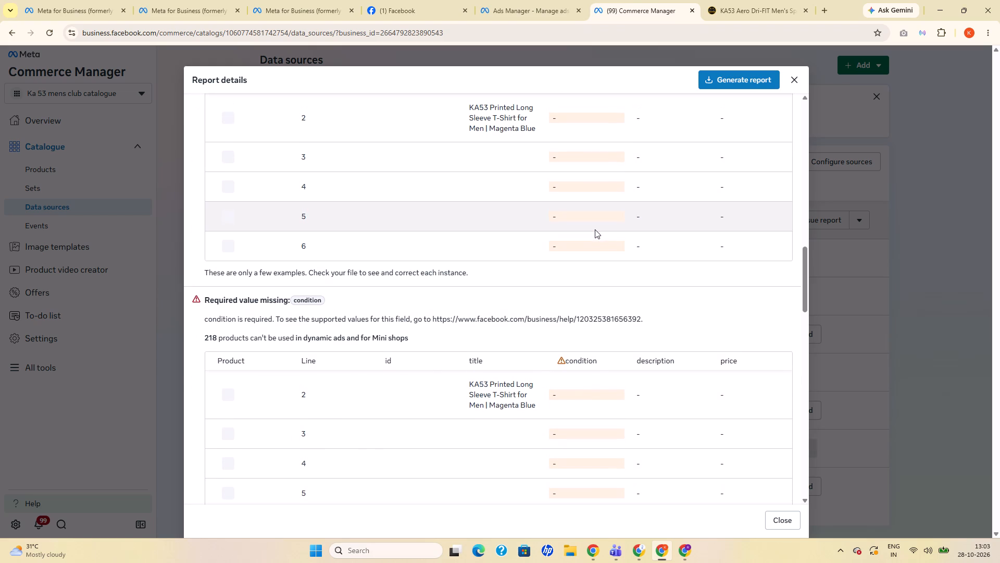
scroll(595, 229, down, 7)
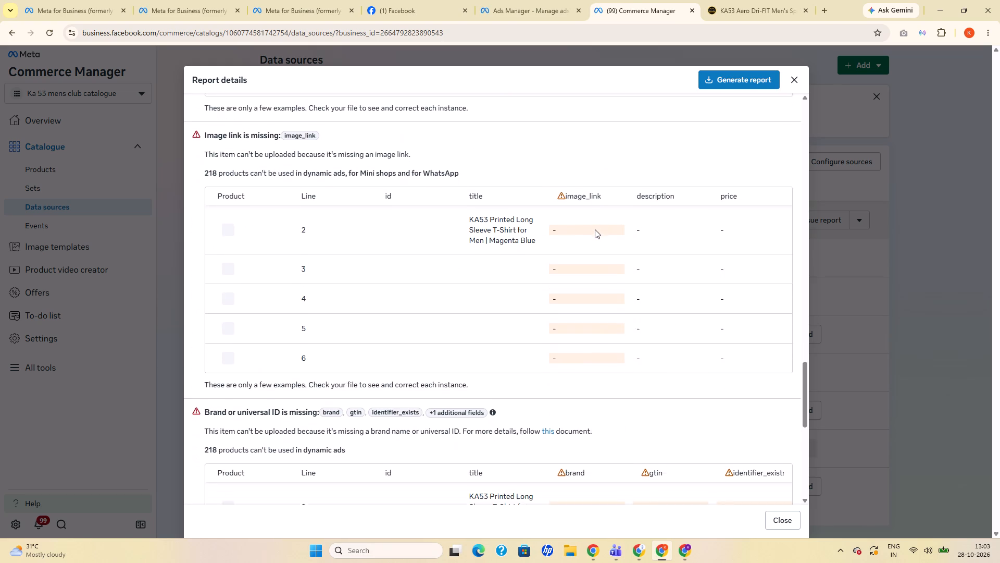
scroll(595, 229, down, 3)
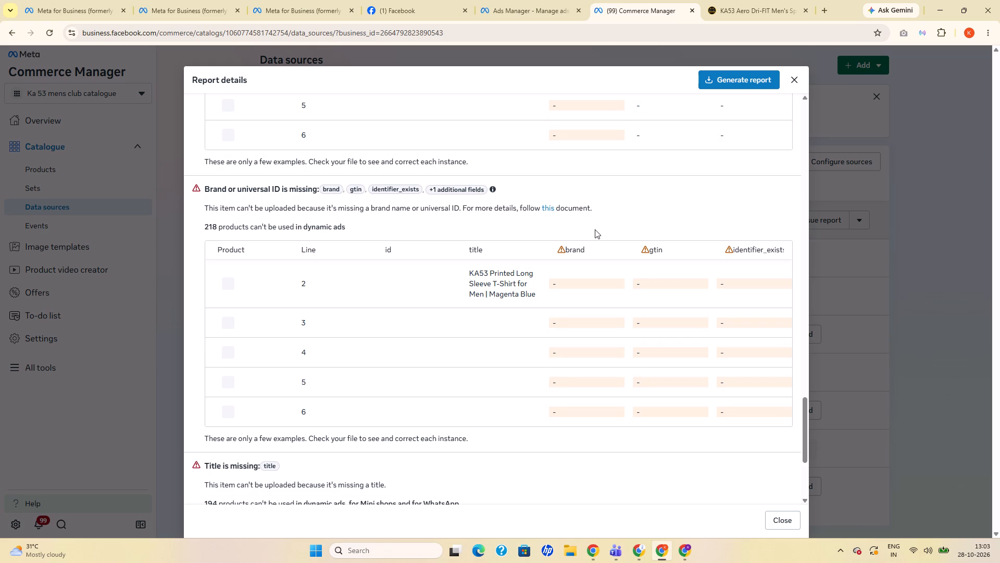
scroll(595, 229, down, 5)
scroll(595, 229, up, 2)
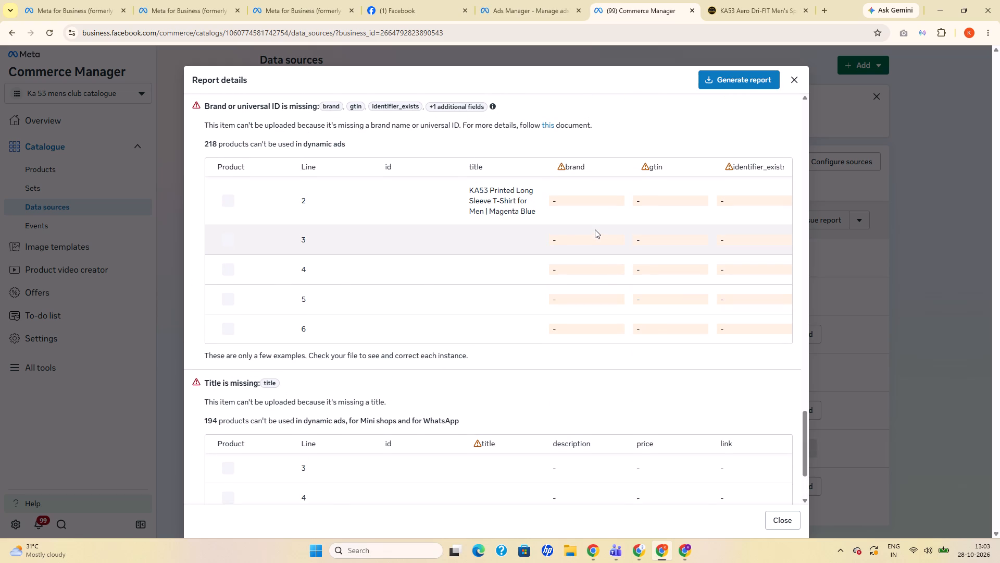
scroll(595, 229, up, 18)
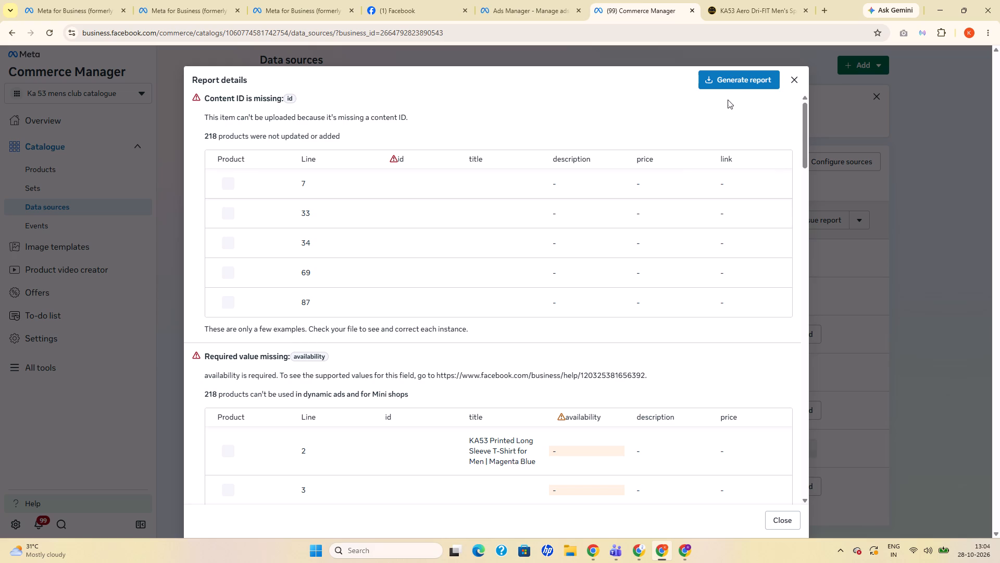
click(797, 82)
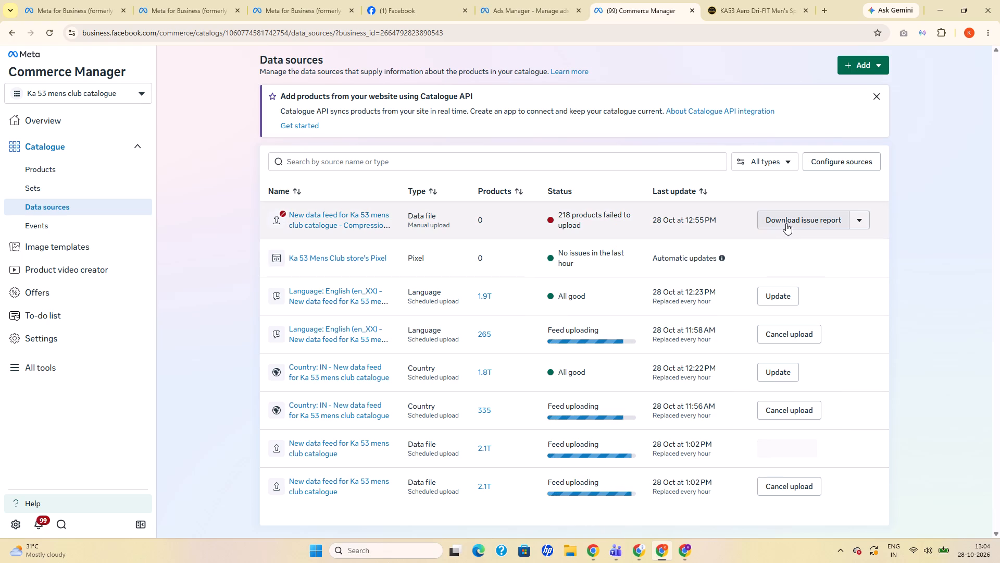
Download the issue report for the manually uploaded Compression data feed.
click(786, 223)
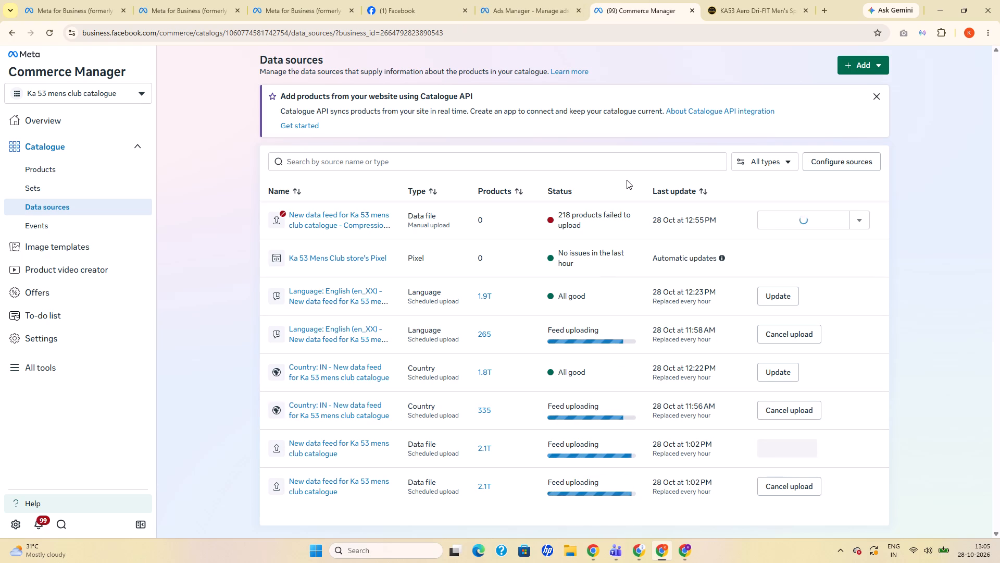
Switch to the browser window with the Shopify Dev Dashboard and check its stores list.
click(691, 555)
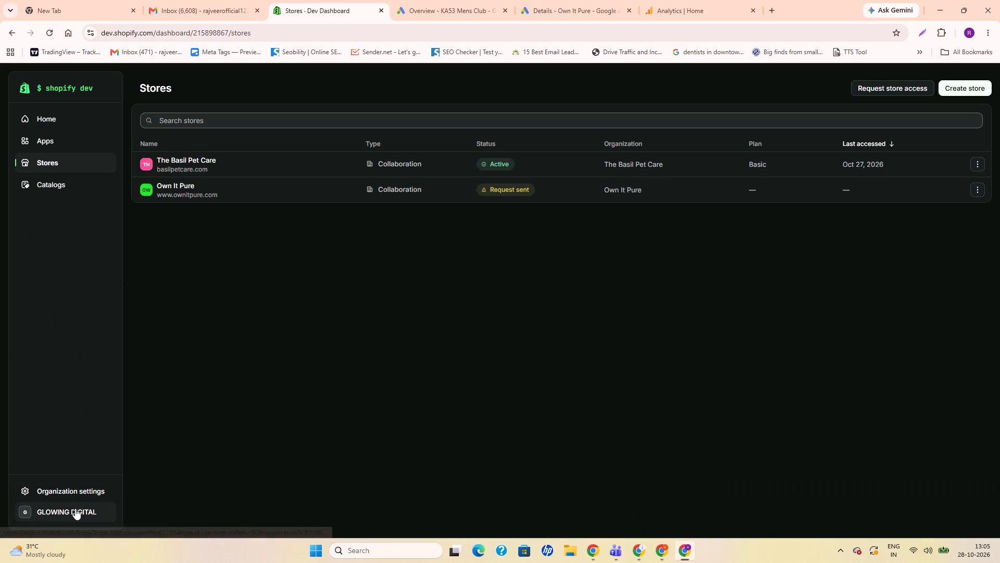
click(49, 161)
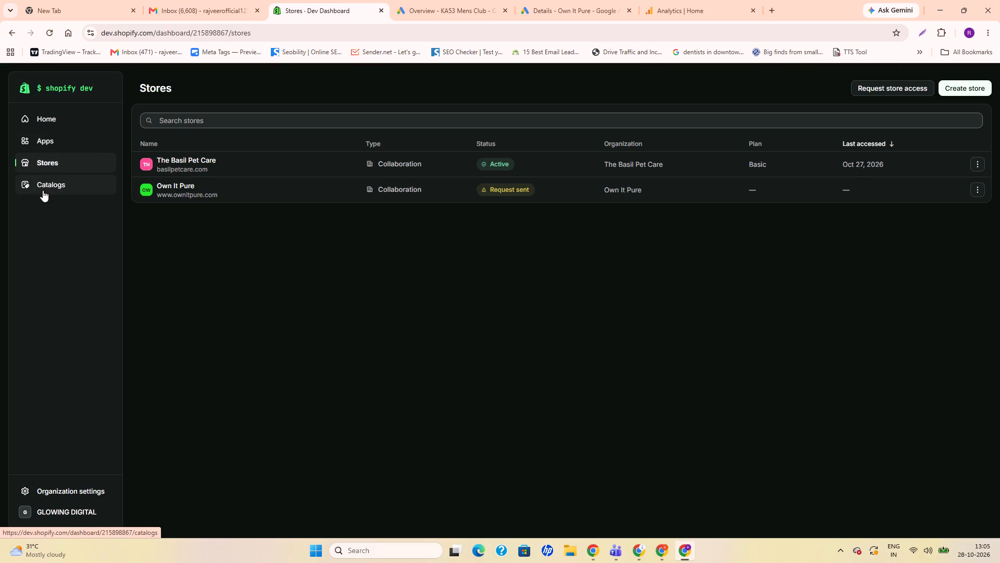
click(48, 160)
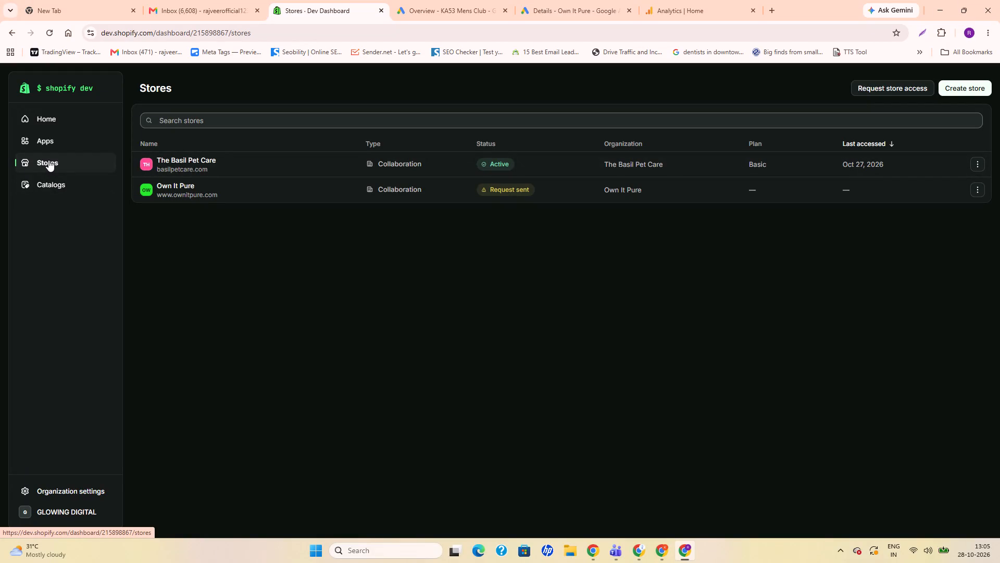
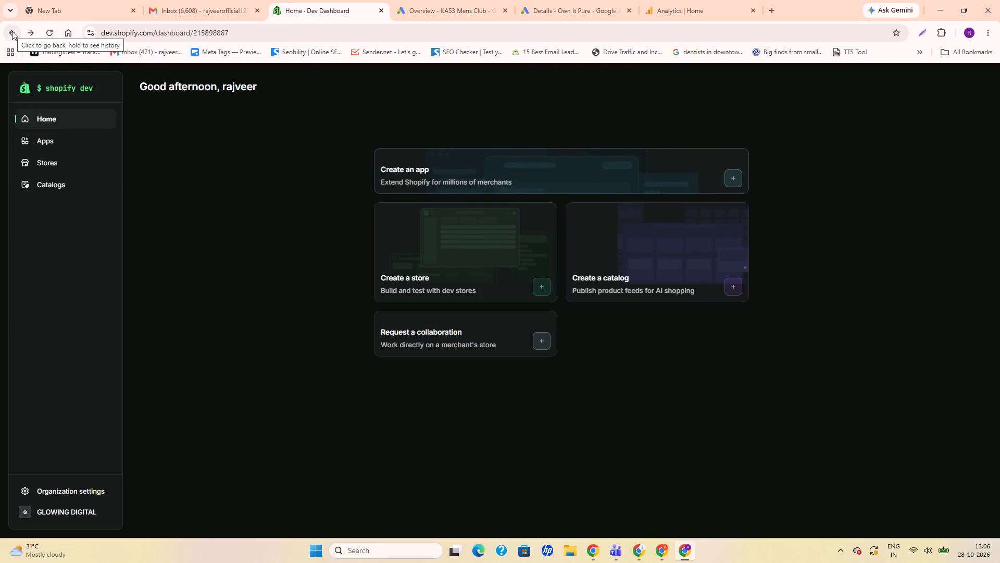
Switch from the Glowing Digital Dev Dashboard to the ka53mensclub store's admin.
click(78, 511)
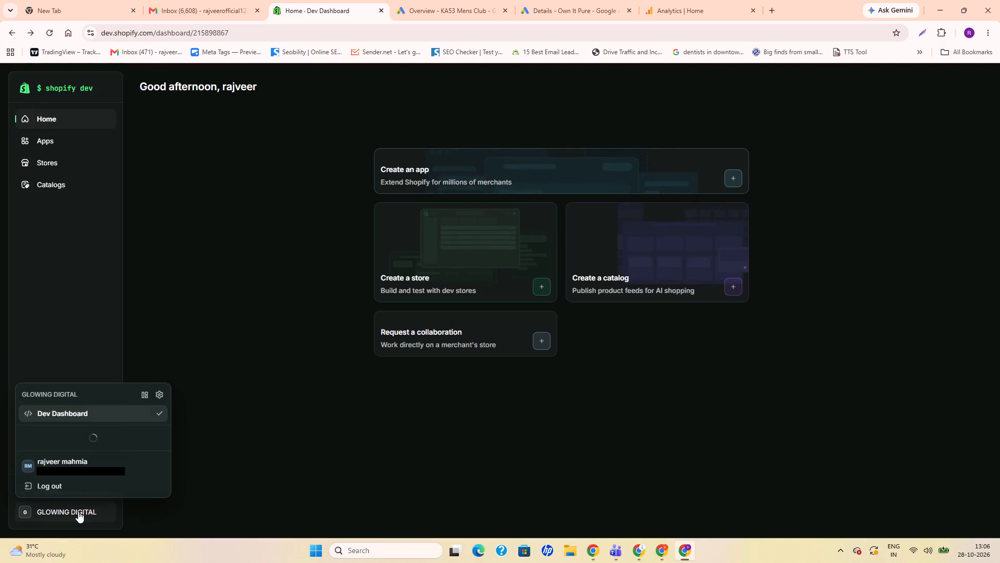
click(57, 364)
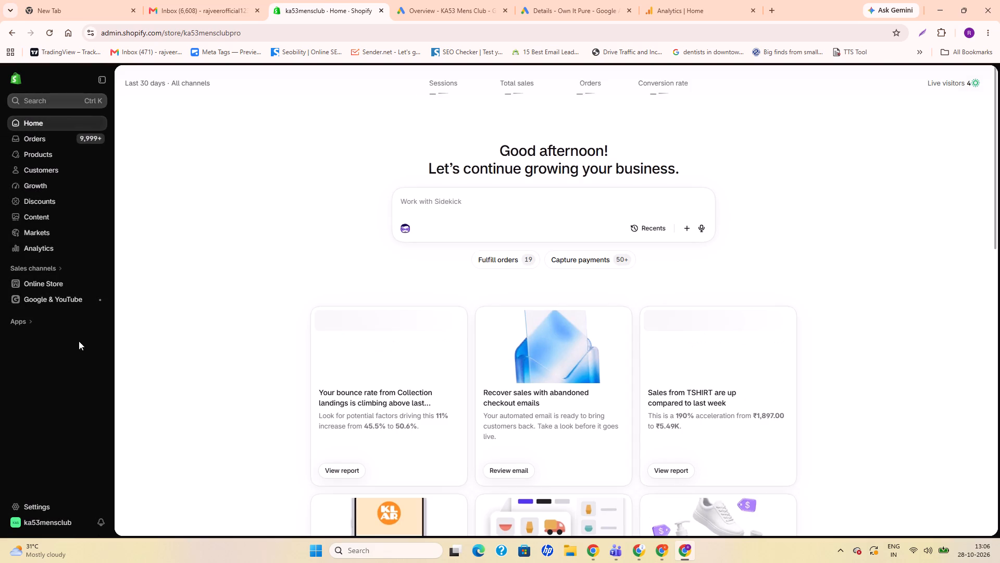
Search the store's product collections for "t s" and open the T-shirts collection.
click(26, 150)
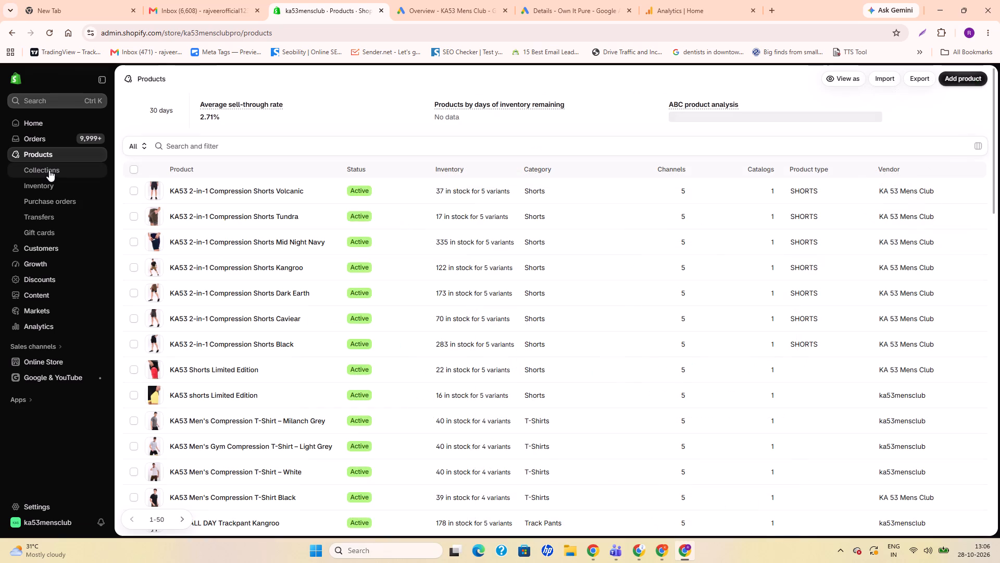
click(49, 169)
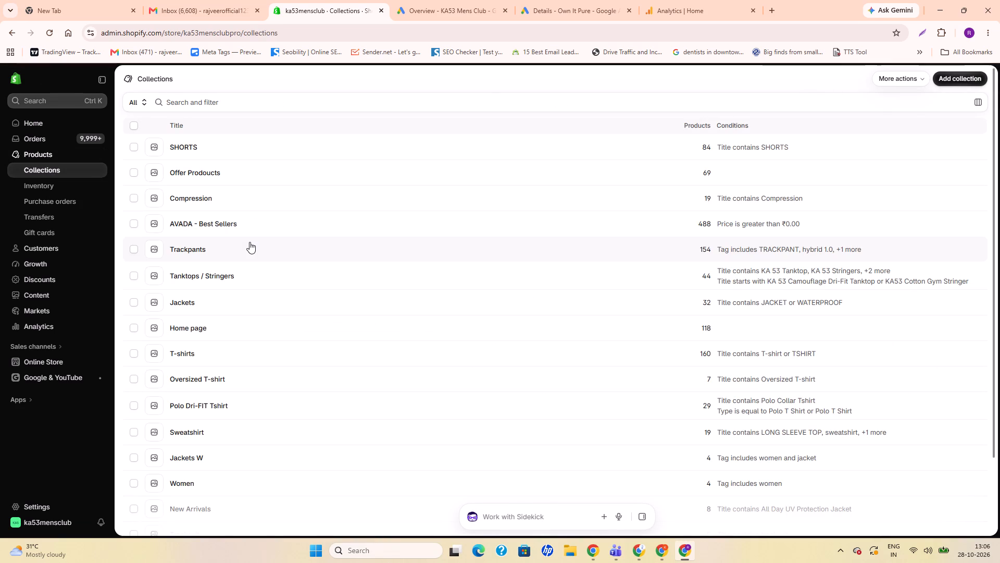
click(205, 103)
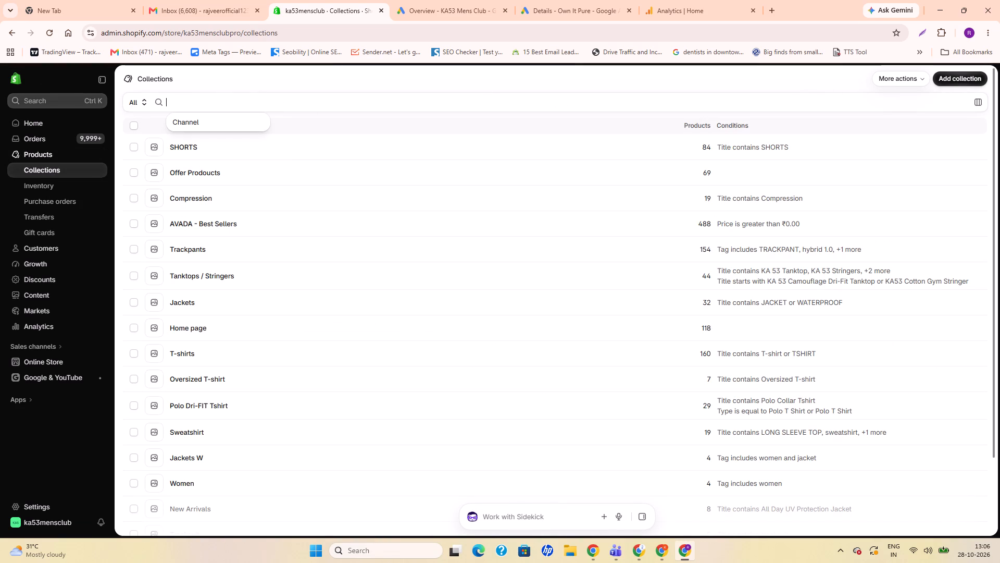
key(t)
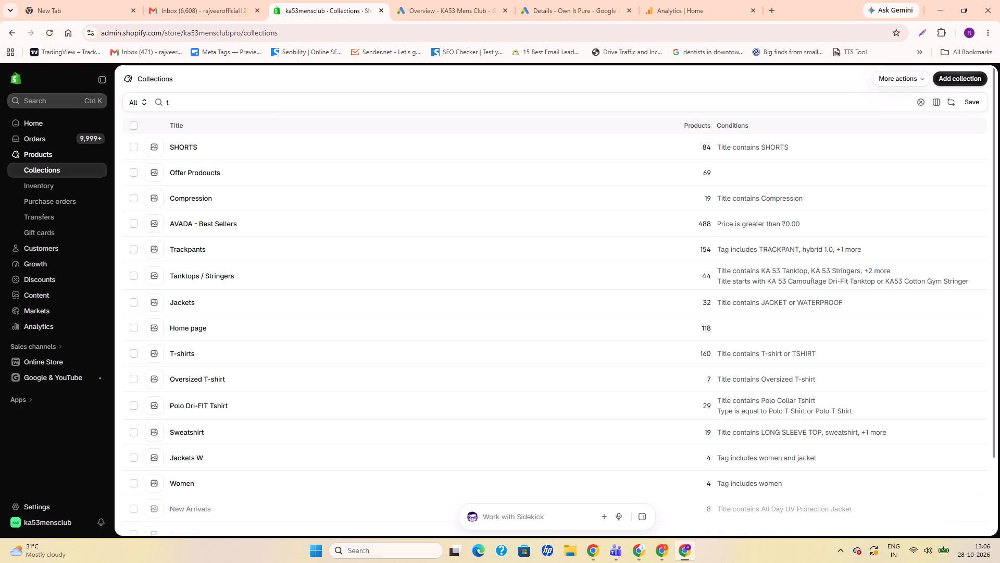
key(space)
text(s)
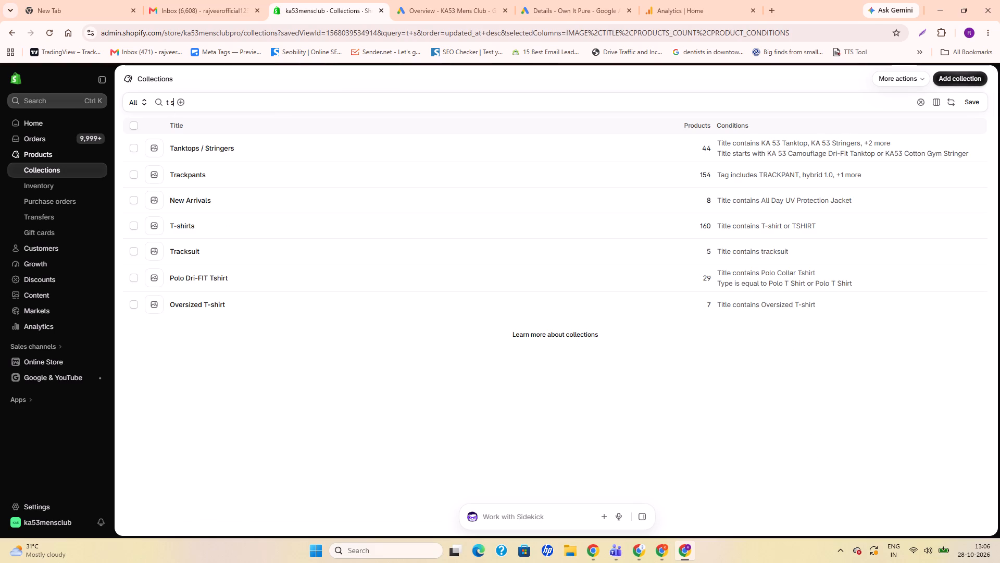
click(182, 229)
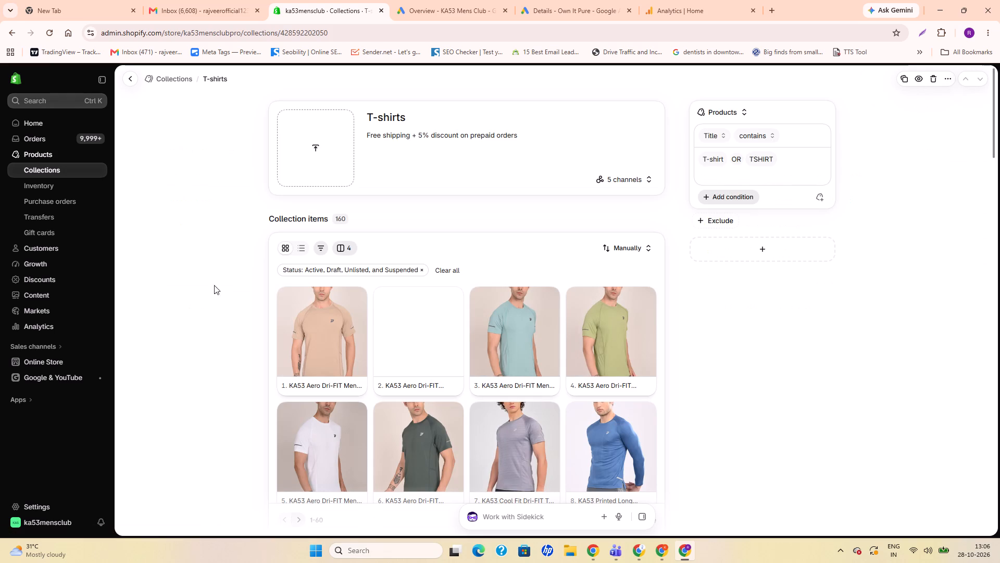
Open the KA53 Aero Dri-FIT Men's Sports T-Shirt – Tan product and examine its publishing, organization, variant and metafield details.
click(339, 320)
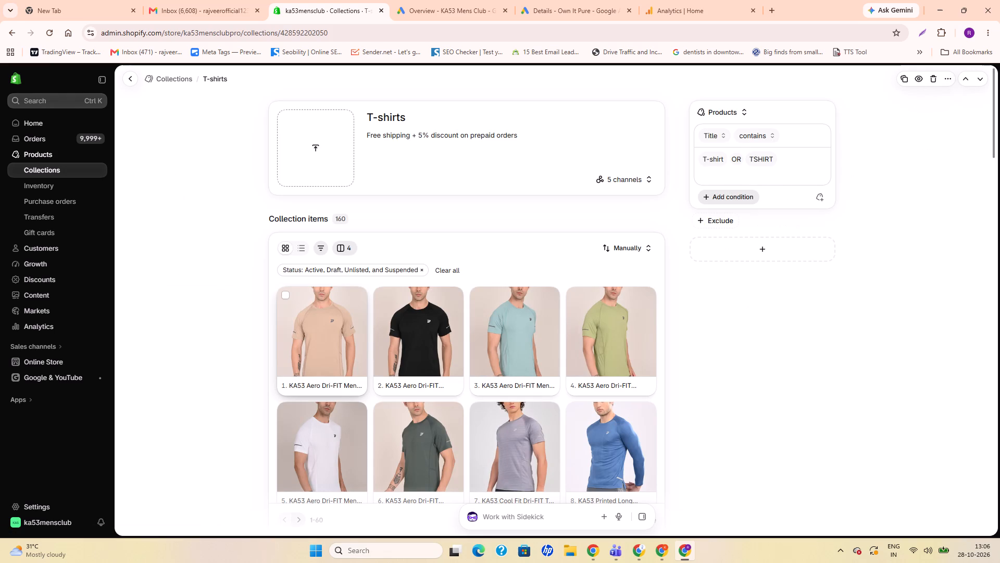
click(327, 385)
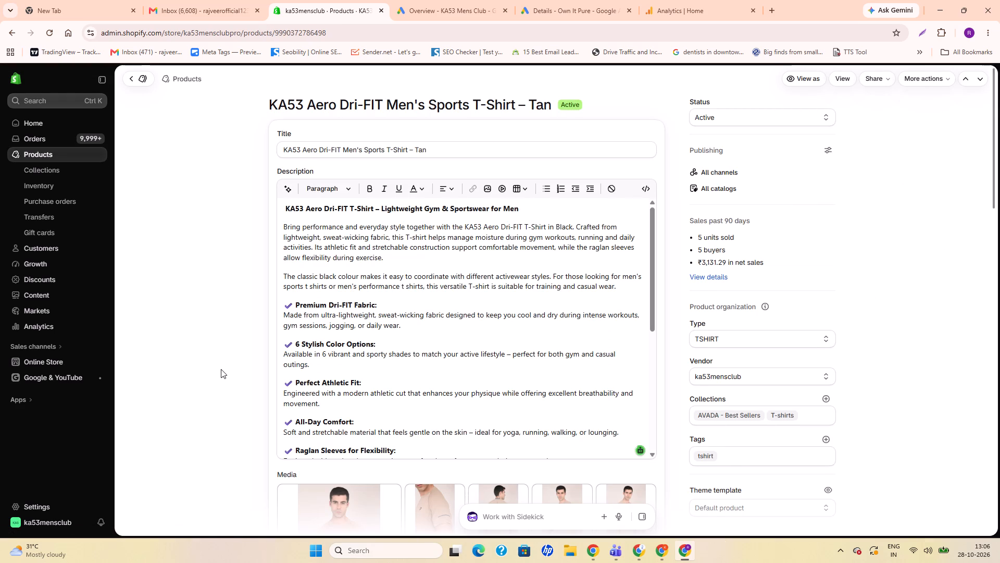
scroll(221, 369, down, 6)
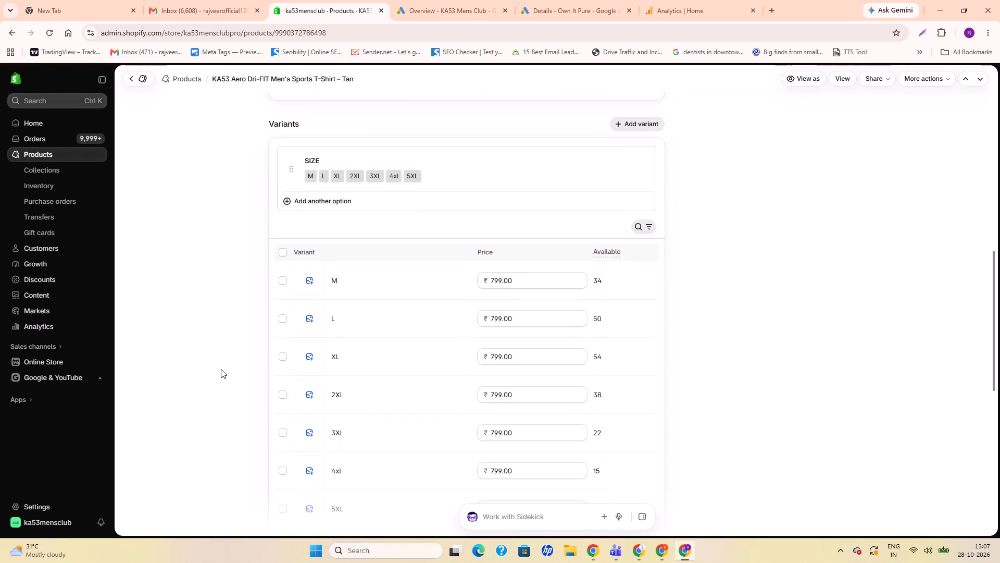
scroll(221, 369, down, 5)
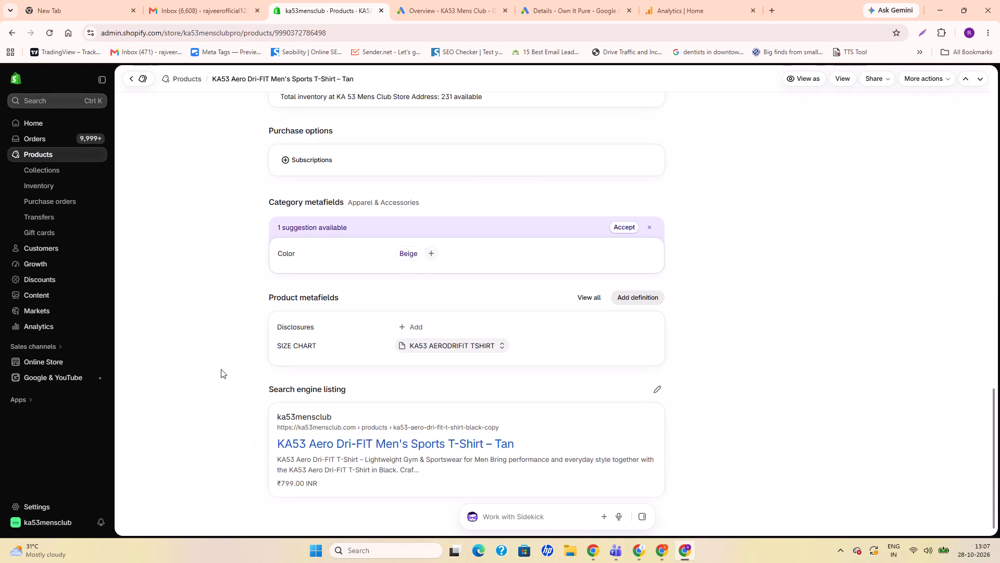
scroll(221, 369, down, 1)
scroll(221, 369, up, 8)
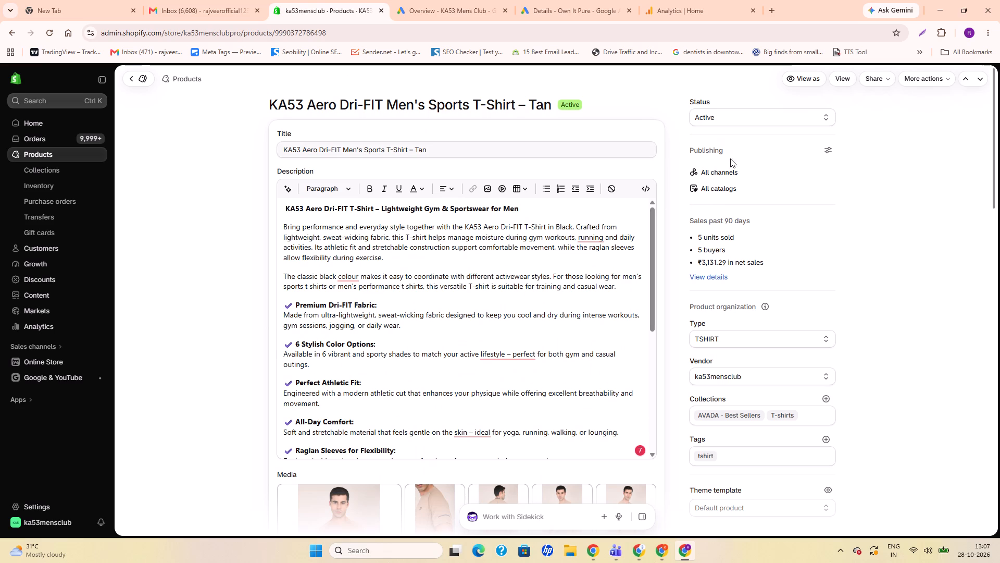
scroll(735, 365, down, 8)
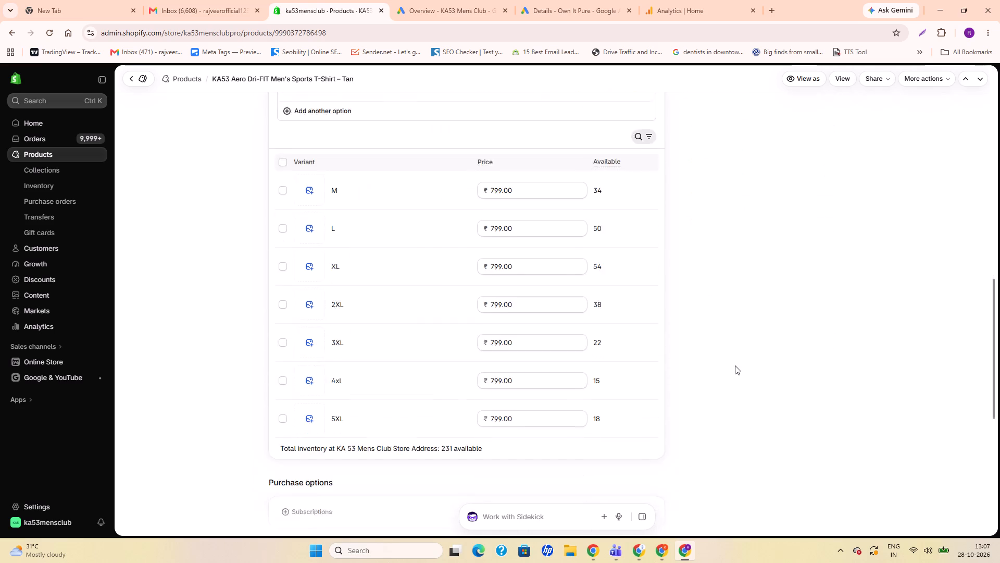
scroll(735, 365, down, 3)
scroll(735, 365, up, 13)
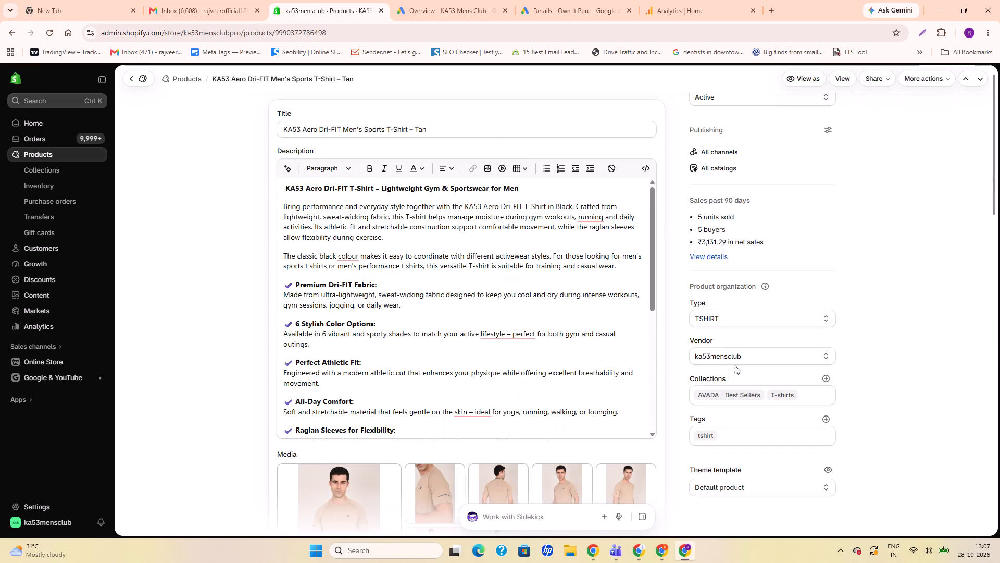
scroll(735, 365, up, 2)
Return to the T-shirts collection, look through its items and reopen the KA53 Aero Dri-FIT Men's Sports T-Shirt – Tan product.
click(9, 29)
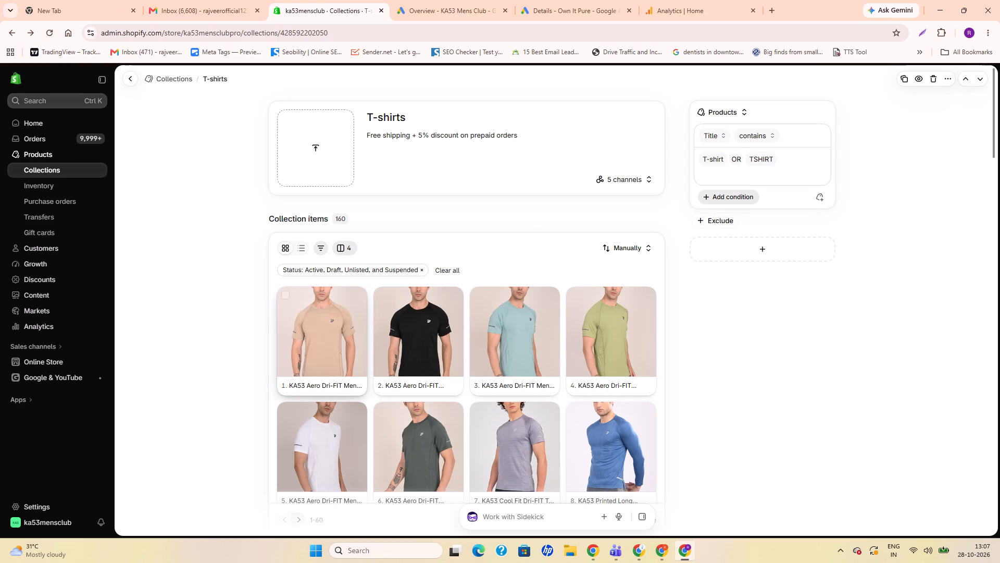
scroll(385, 388, down, 4)
scroll(385, 388, up, 1)
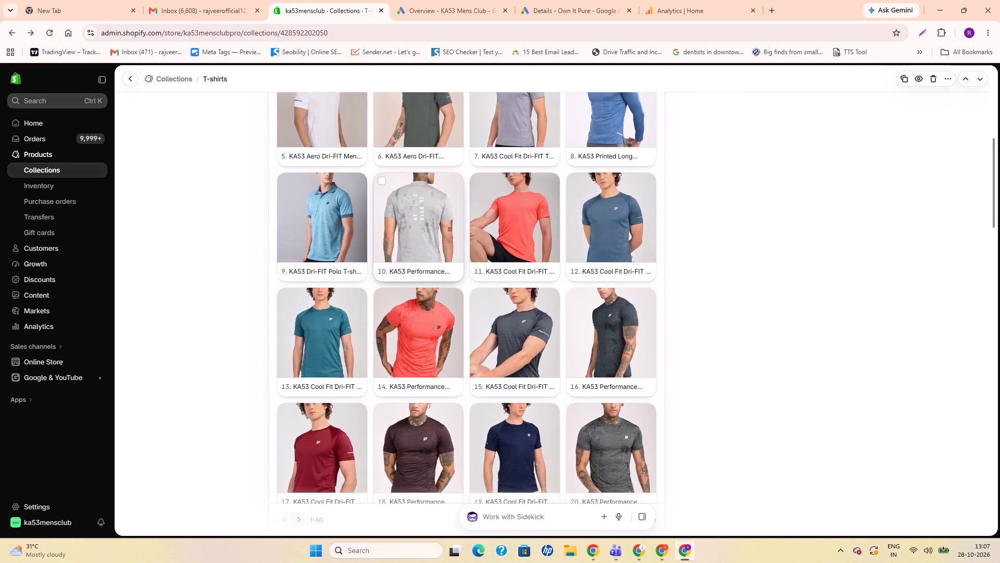
scroll(385, 388, up, 1)
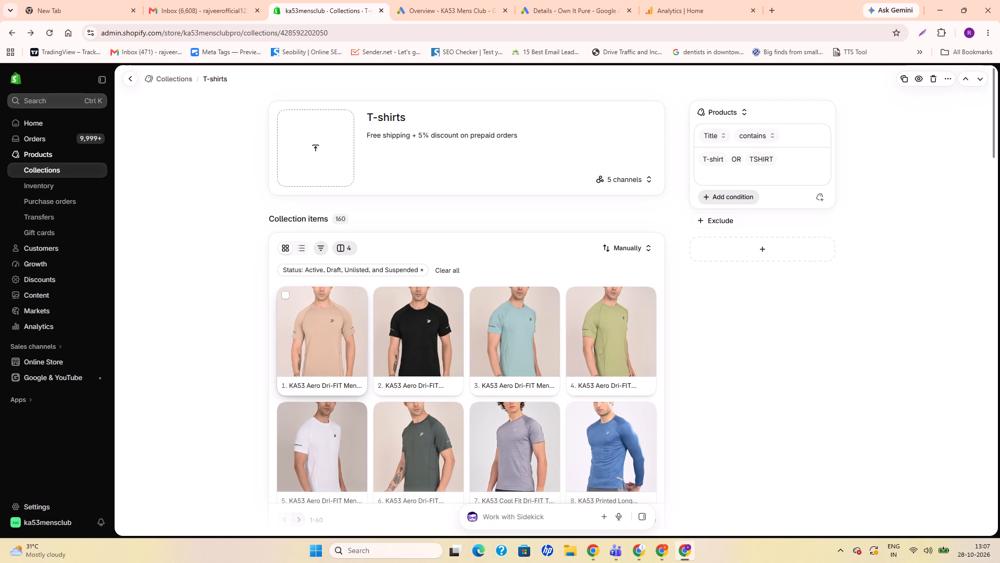
scroll(329, 339, down, 4)
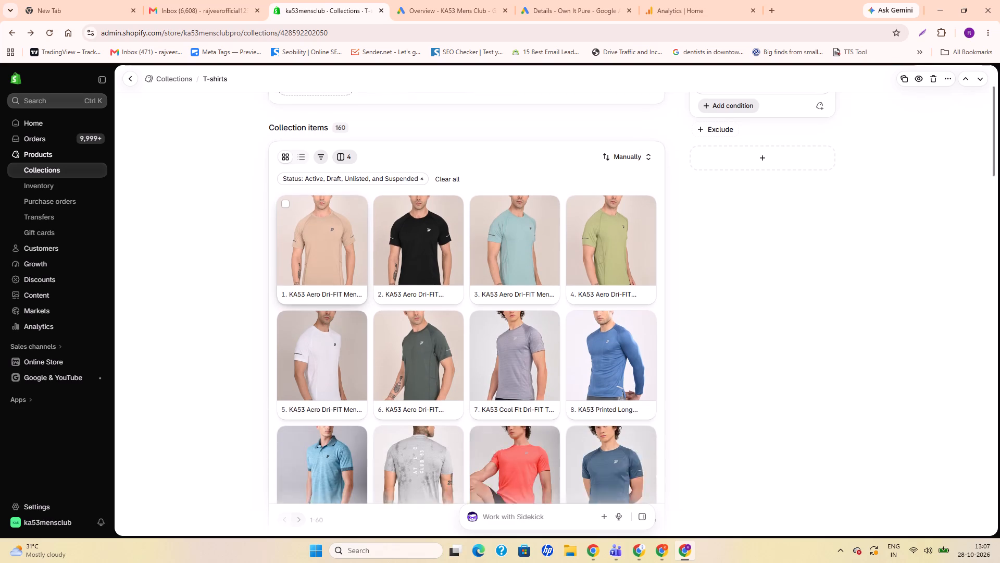
scroll(329, 339, right, 2)
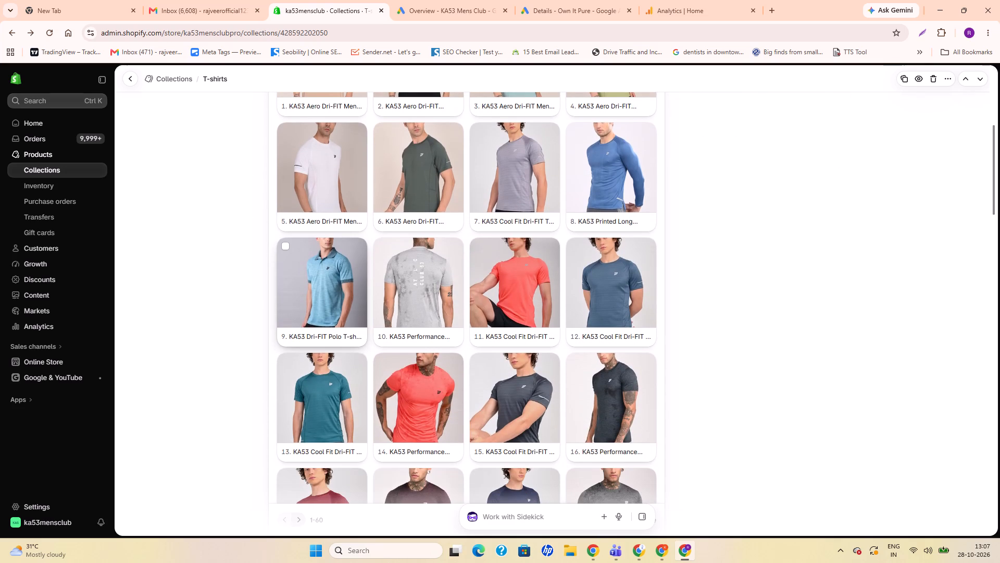
scroll(329, 339, right, 1)
click(324, 344)
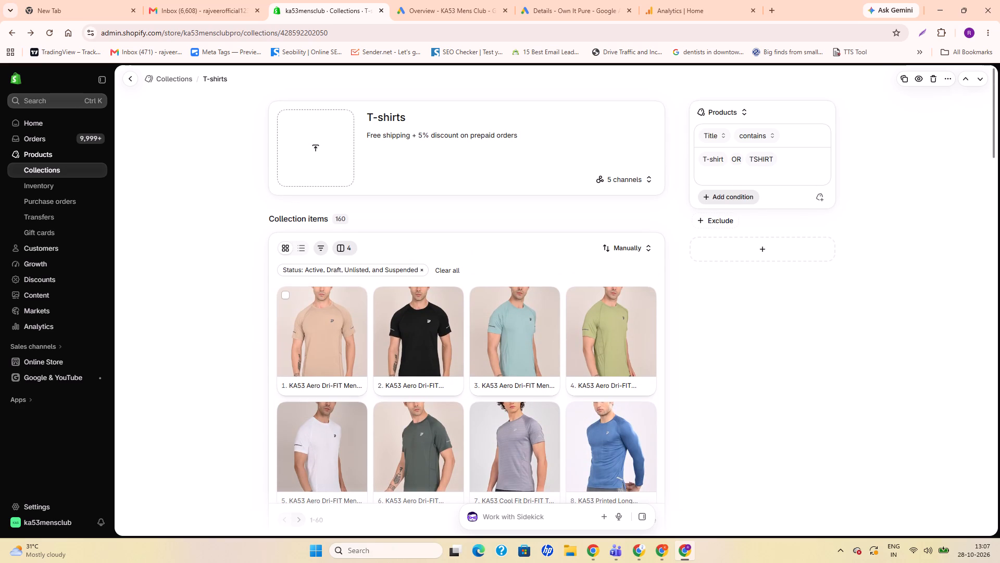
click(319, 386)
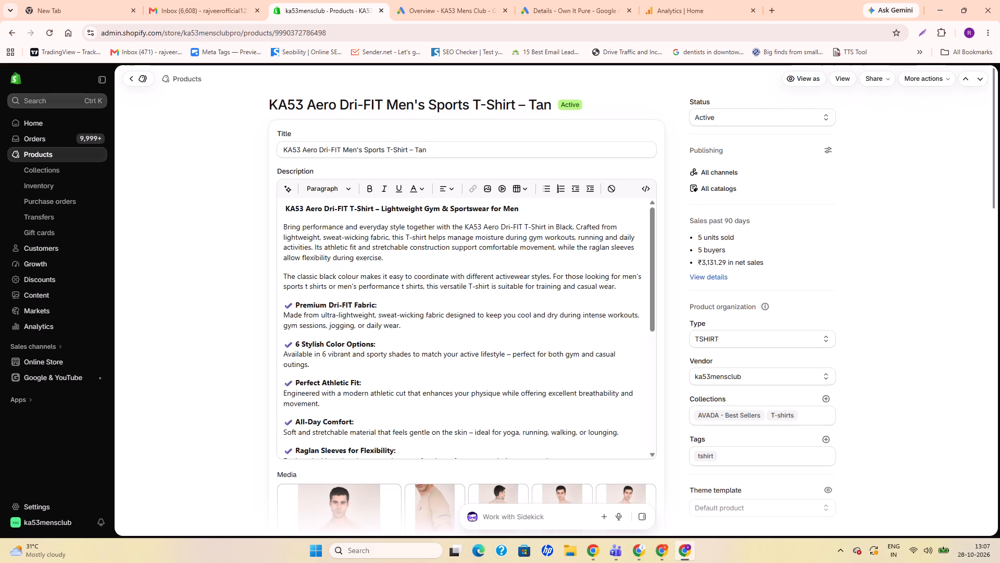
Copy the full title of the KA53 Aero Dri-FIT Men's Sports T-Shirt – Tan and switch to the KA53 Mens Club Google Ads overview.
triple_click(362, 107)
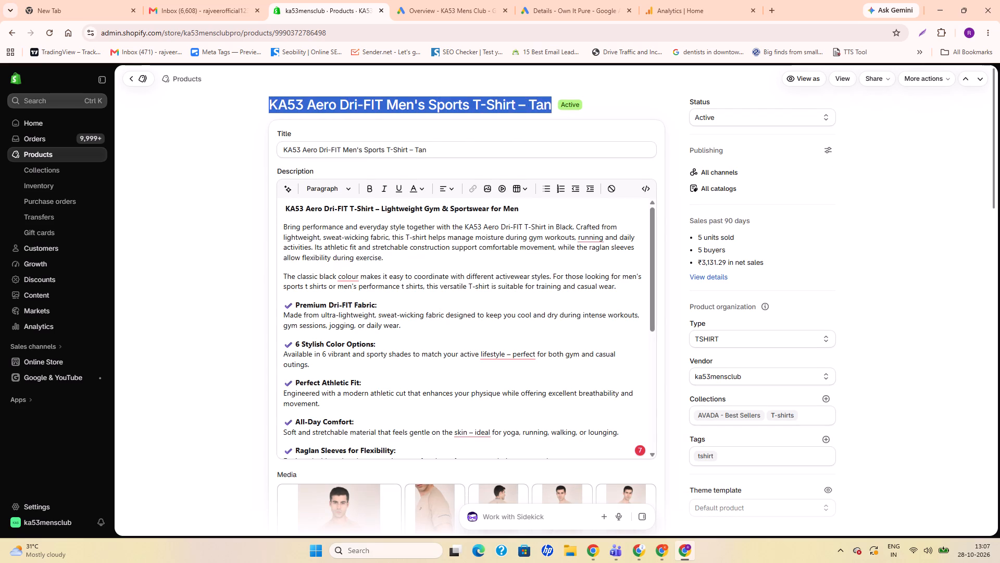
key(ctrl+c)
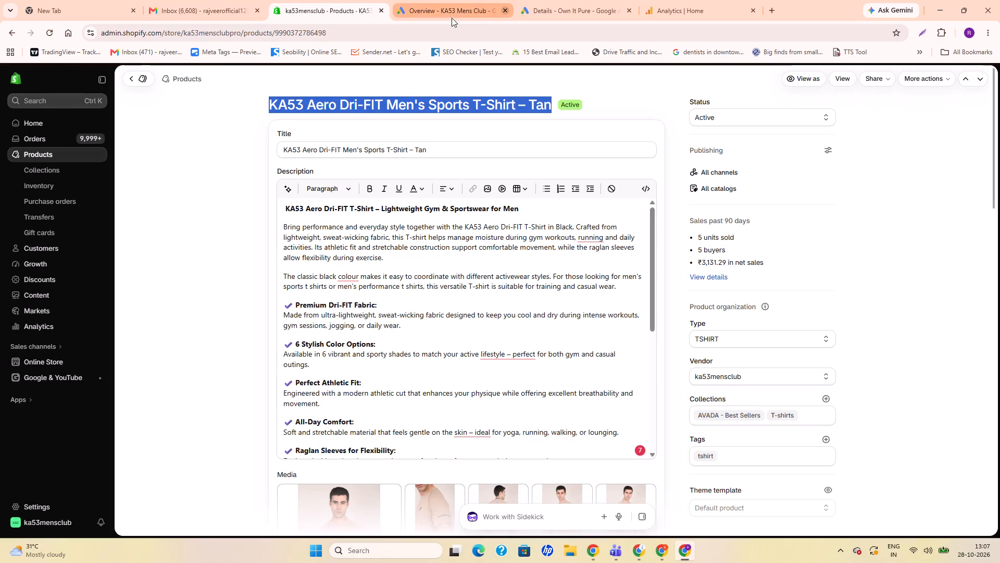
click(458, 1)
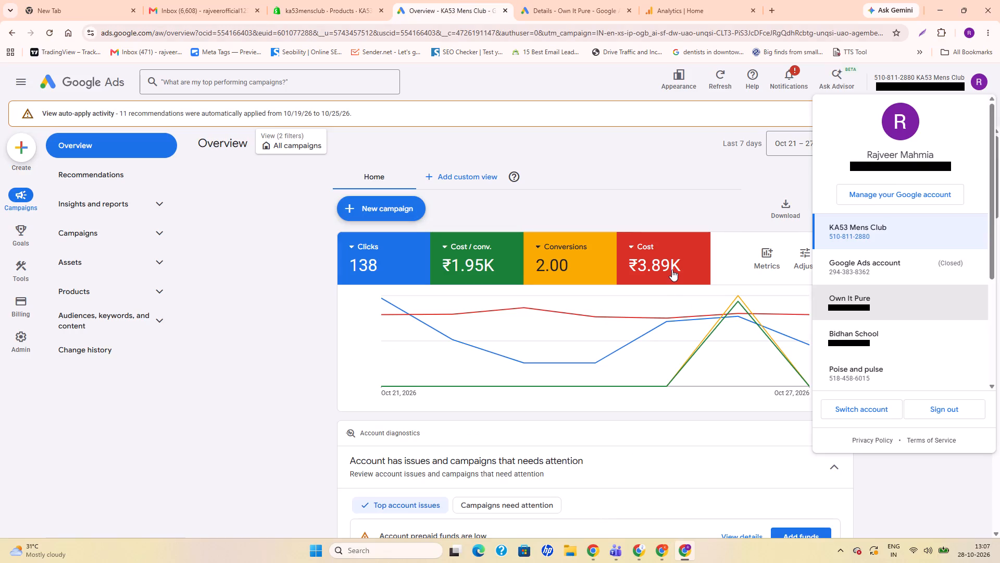
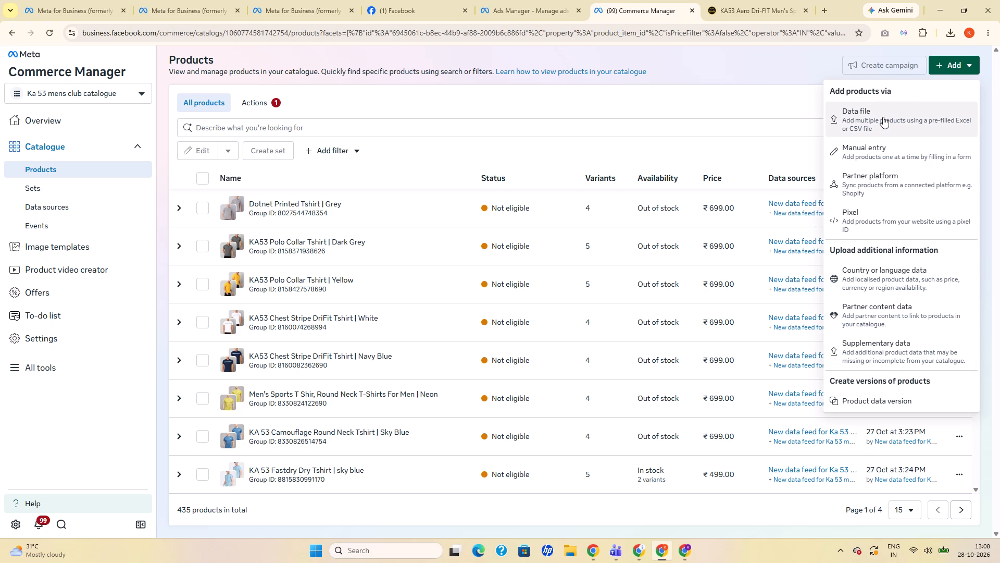
Open the manual product entry form, look over its fields, and return to the product list and its add options.
click(879, 149)
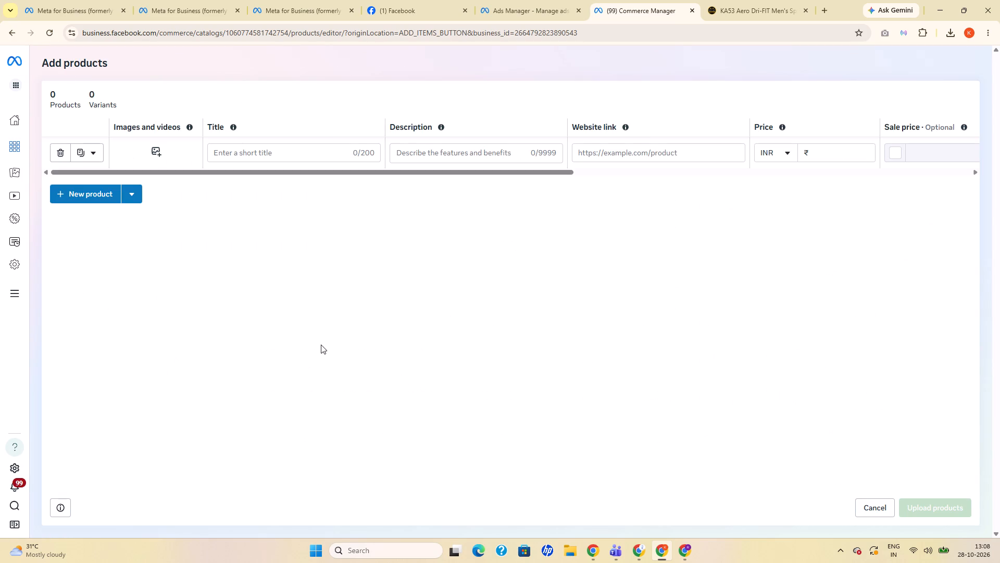
scroll(402, 212, left, 4)
drag(503, 172, 641, 197)
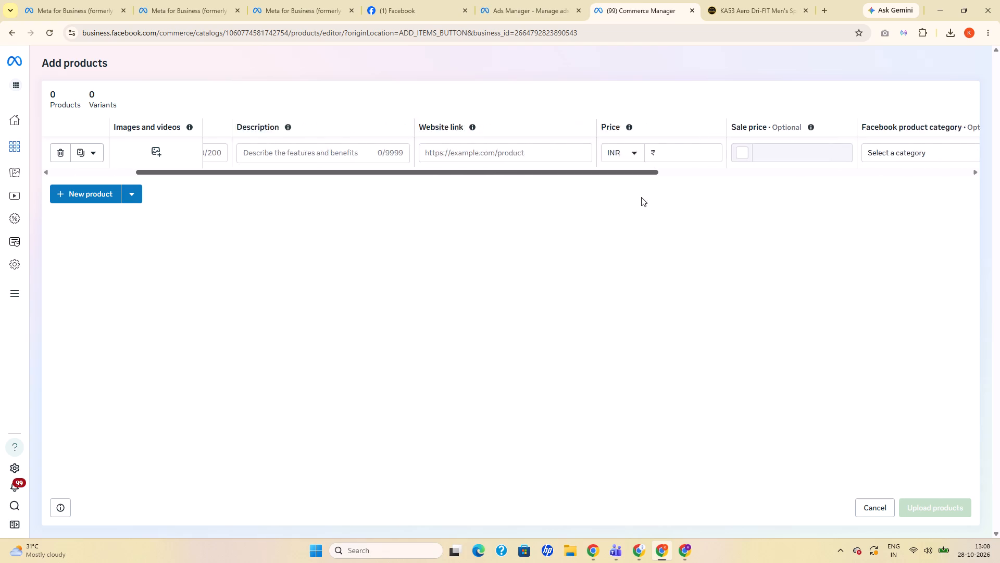
drag(641, 197, 697, 243)
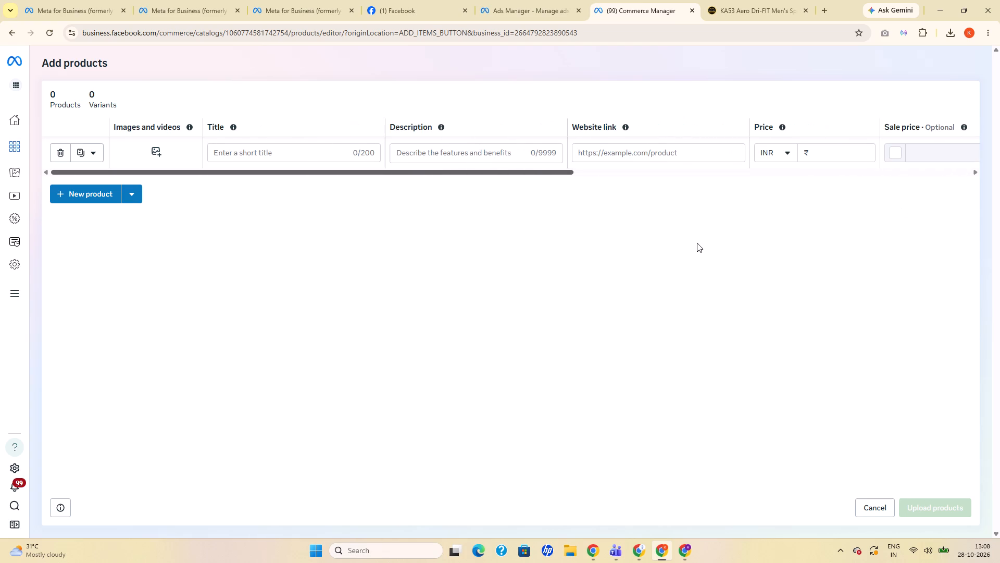
drag(697, 243, 511, 266)
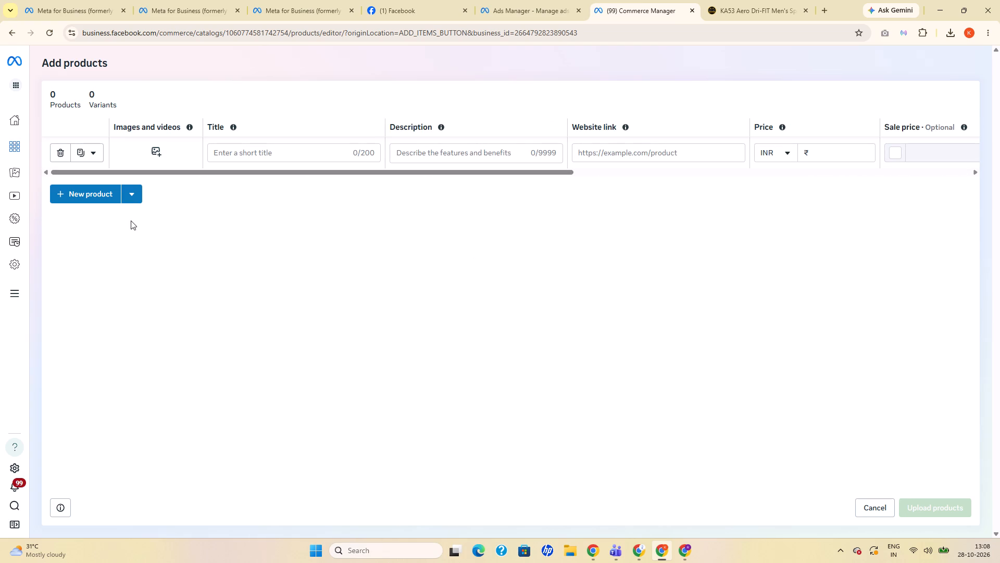
click(14, 33)
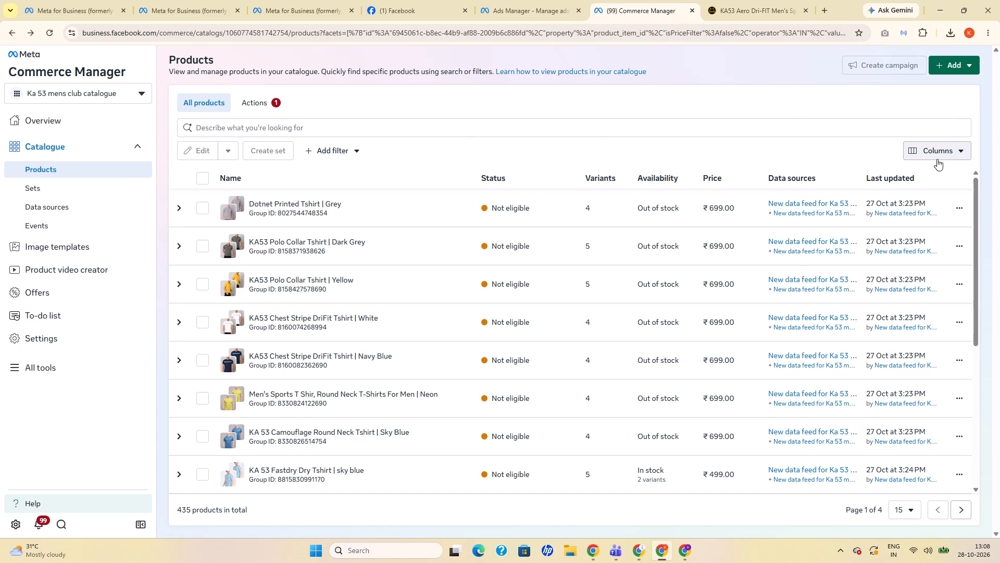
click(962, 63)
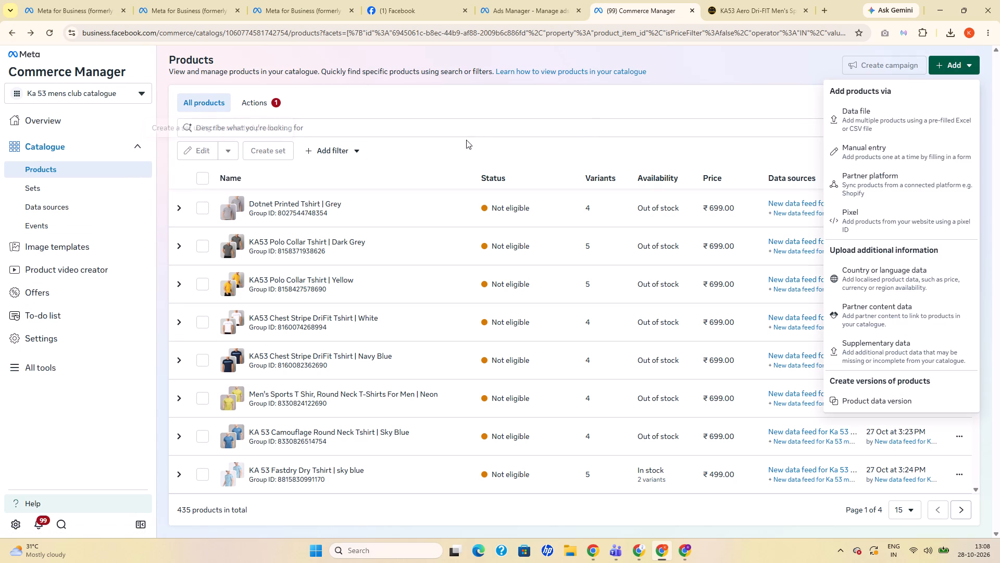
click(604, 106)
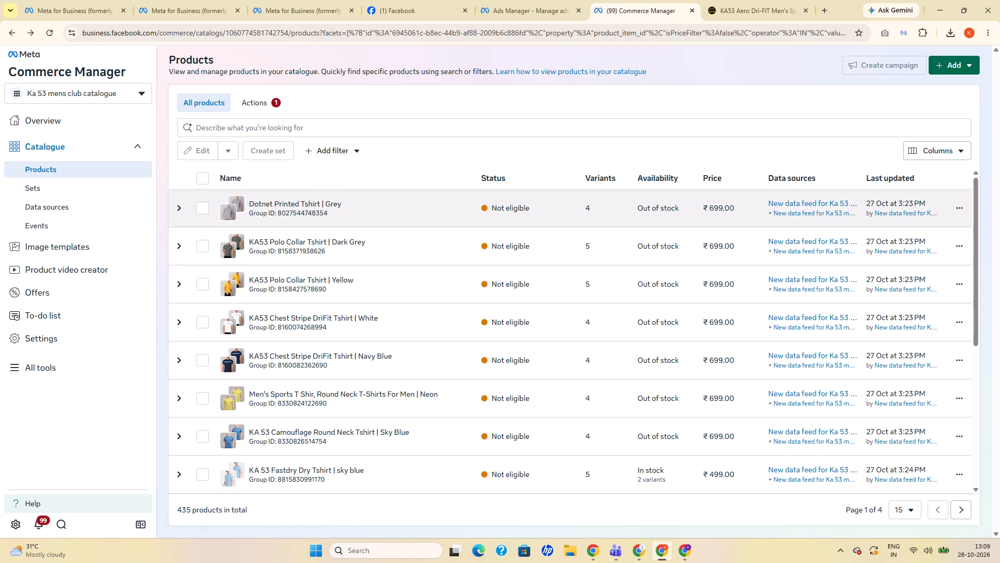
Examine the status, availability and data sources of the T-shirts on the first page of the catalogue's product list.
scroll(572, 239, left, 5)
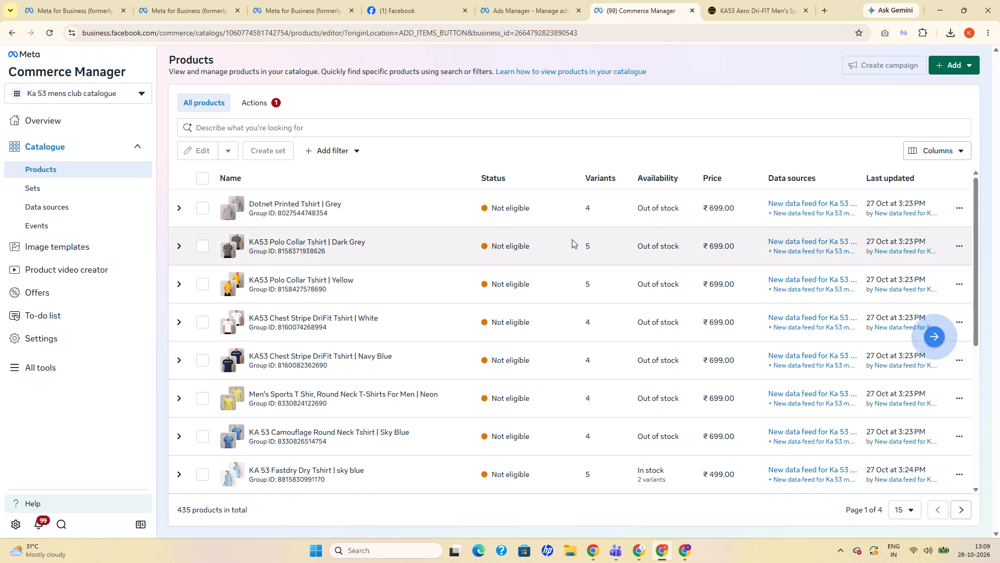
scroll(572, 239, right, 5)
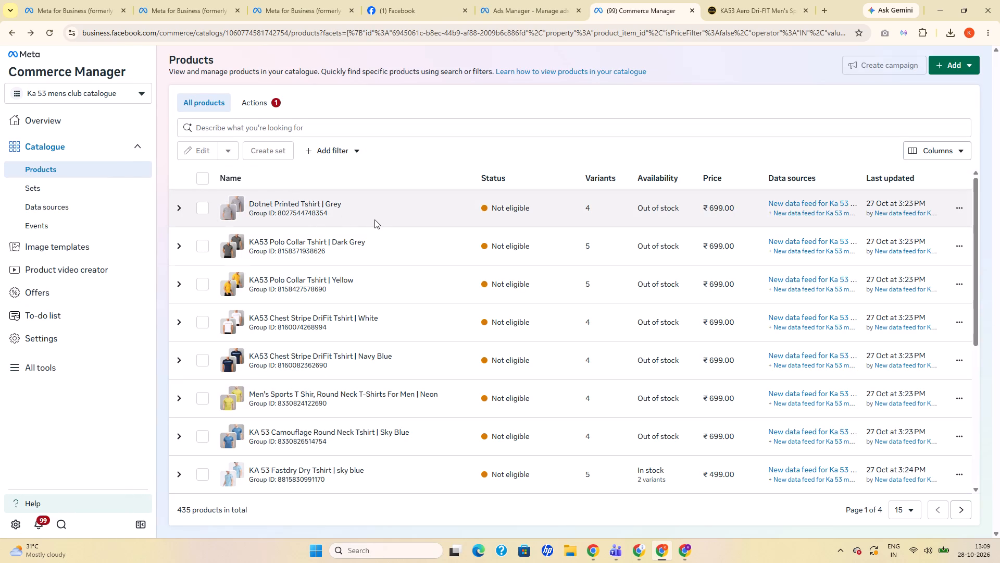
click(502, 207)
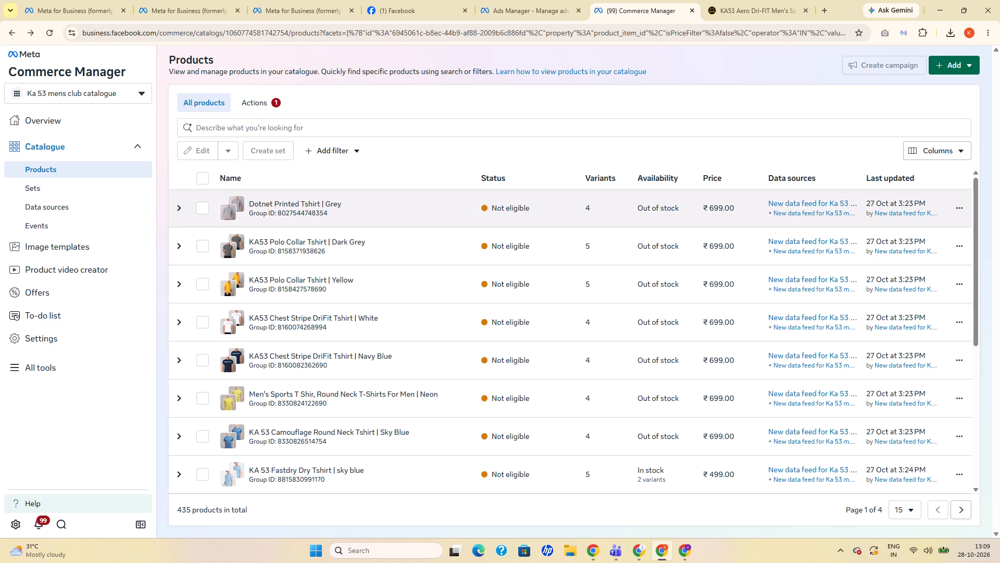
scroll(480, 315, down, 6)
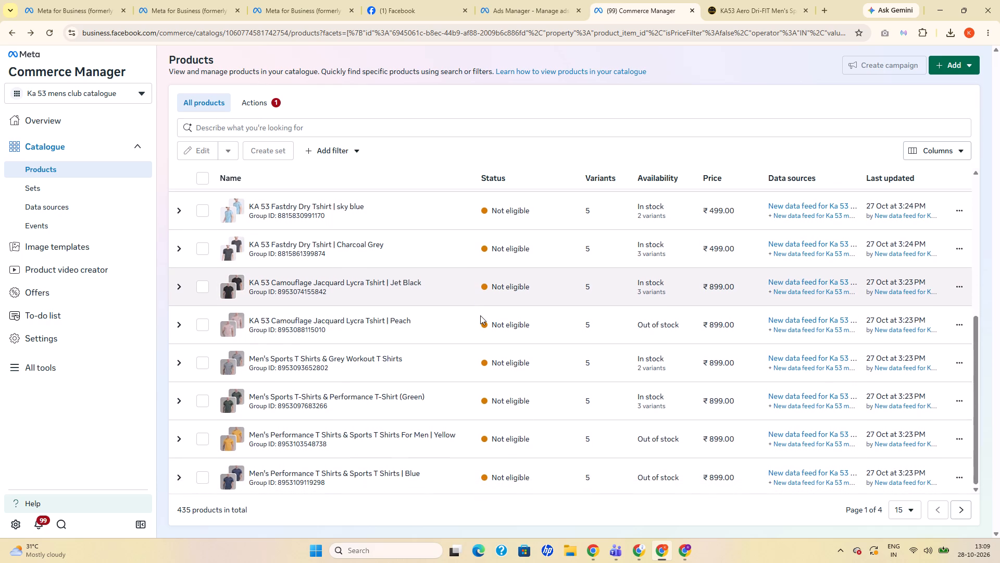
scroll(480, 315, down, 15)
scroll(480, 315, up, 5)
scroll(480, 315, down, 6)
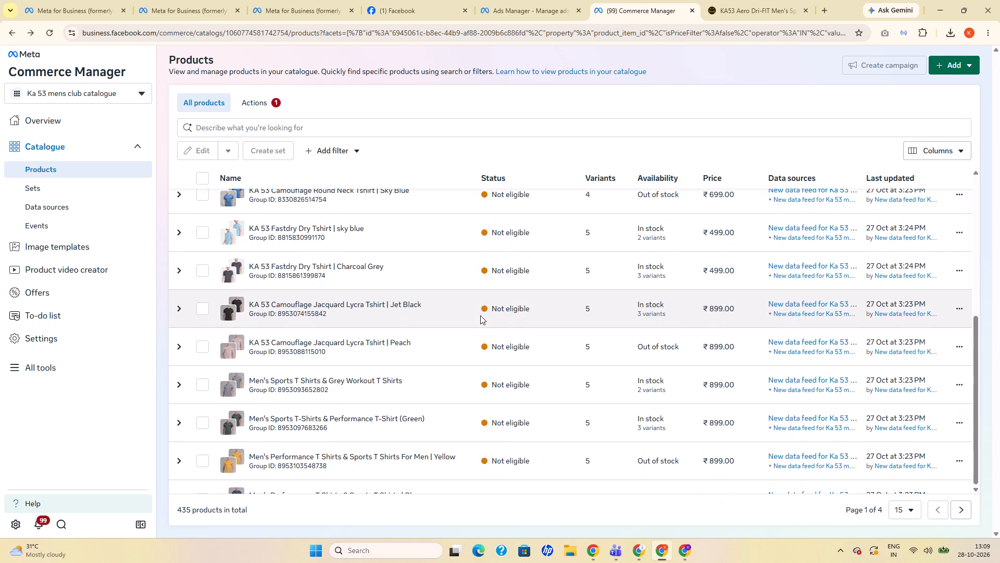
scroll(480, 315, down, 3)
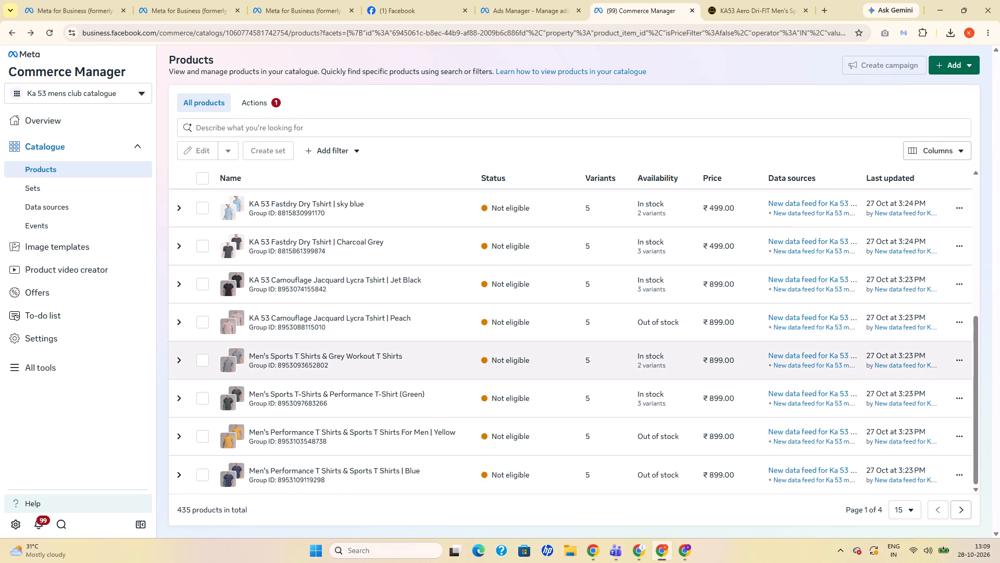
scroll(642, 363, up, 5)
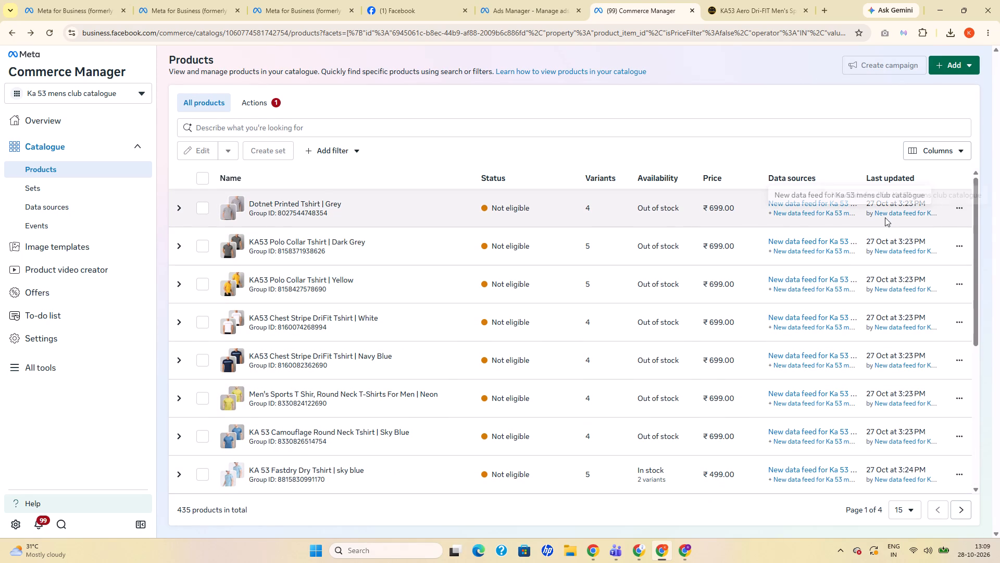
Open Dotnet Printed Tshirt | Grey for editing, dismiss the editor introduction, and examine its variants' price, category, availability and status fields.
click(962, 208)
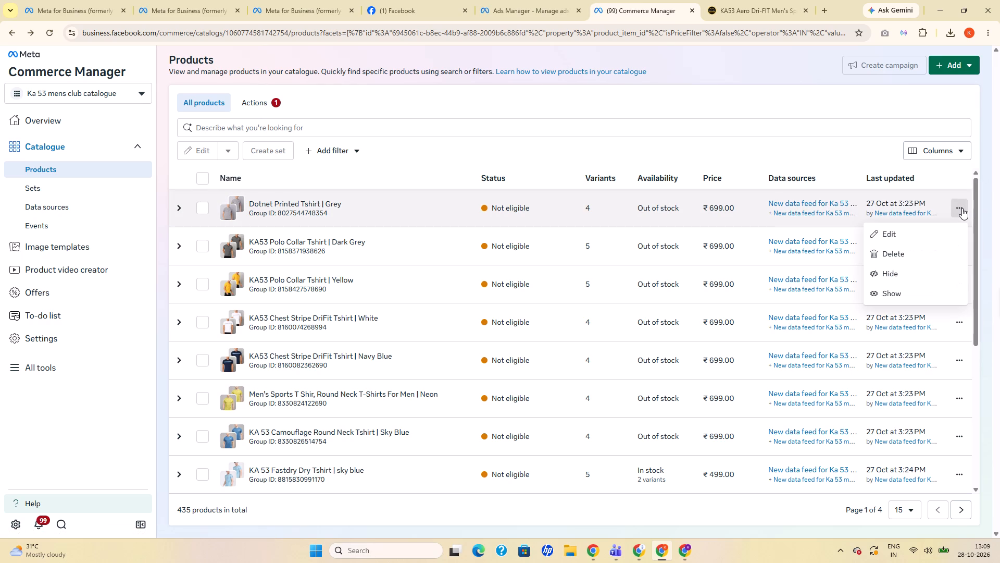
click(900, 233)
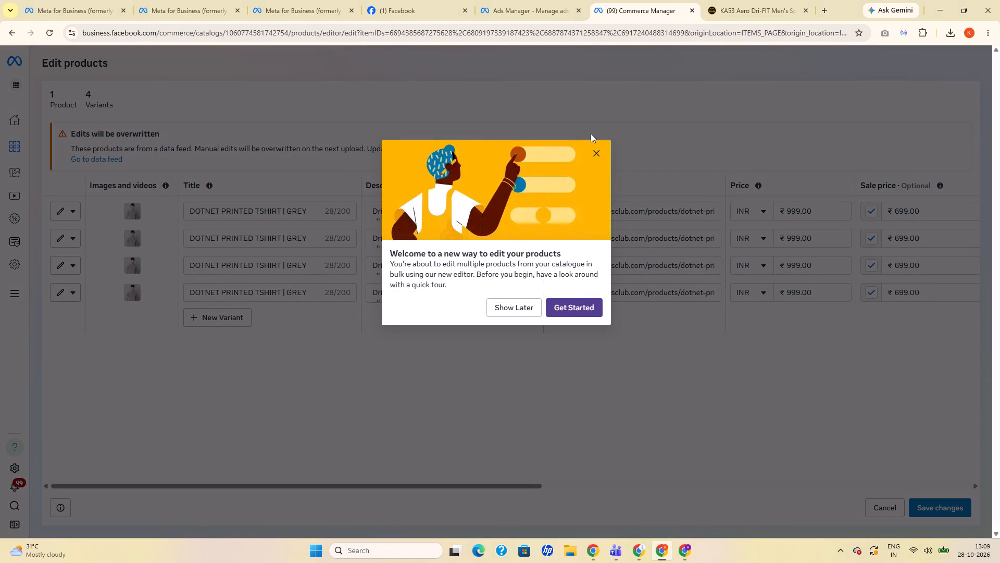
click(595, 151)
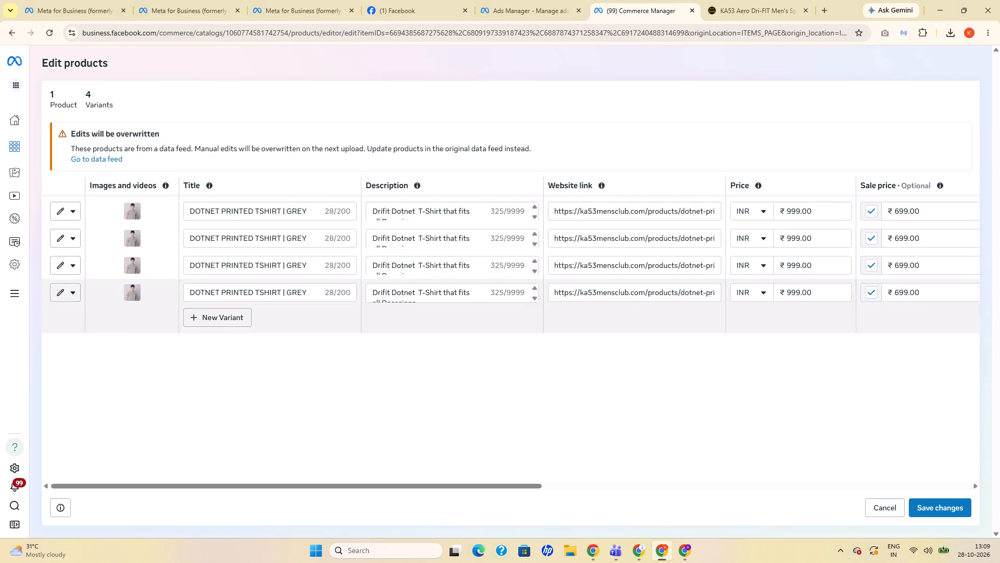
scroll(625, 264, left, 9)
scroll(625, 264, right, 1)
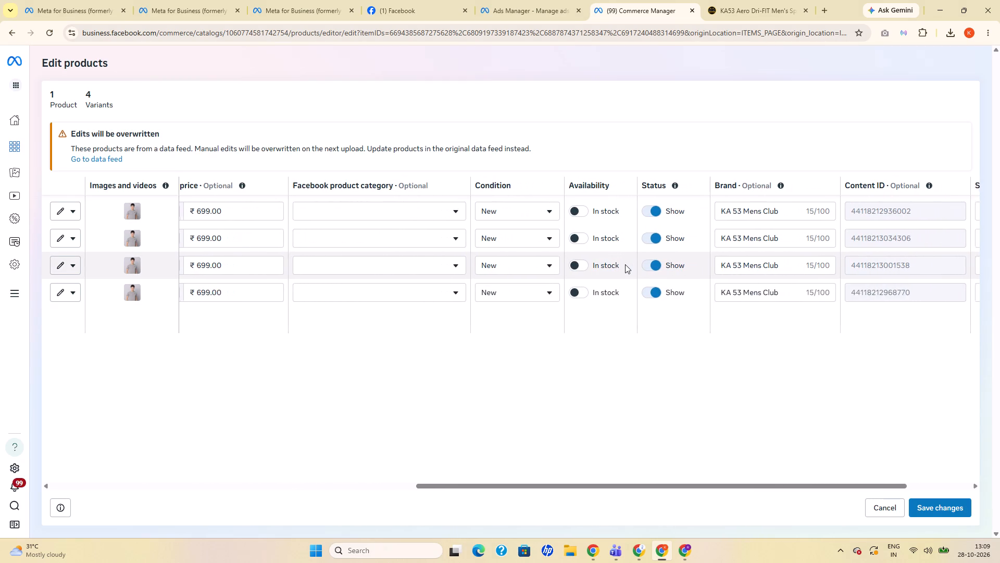
scroll(625, 264, right, 2)
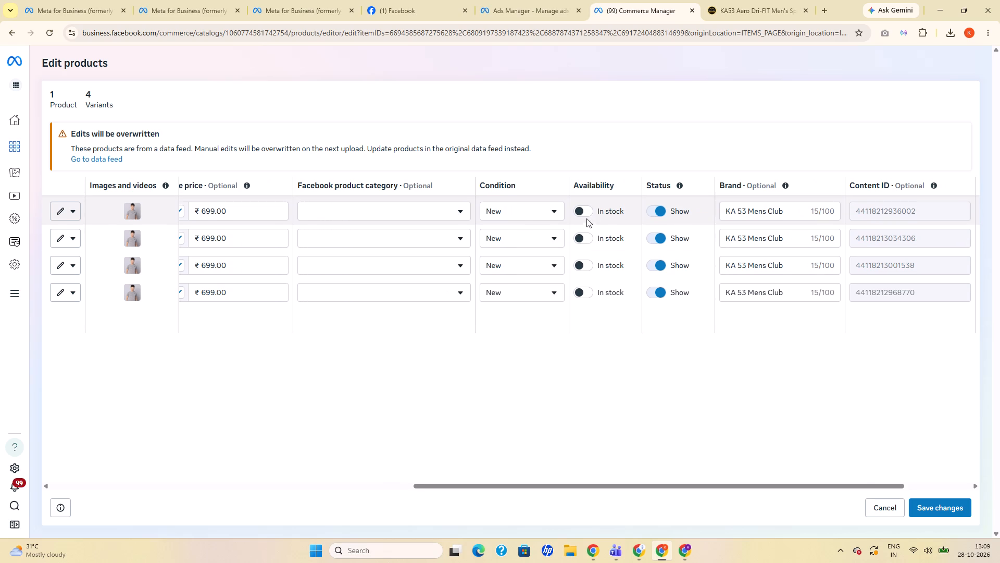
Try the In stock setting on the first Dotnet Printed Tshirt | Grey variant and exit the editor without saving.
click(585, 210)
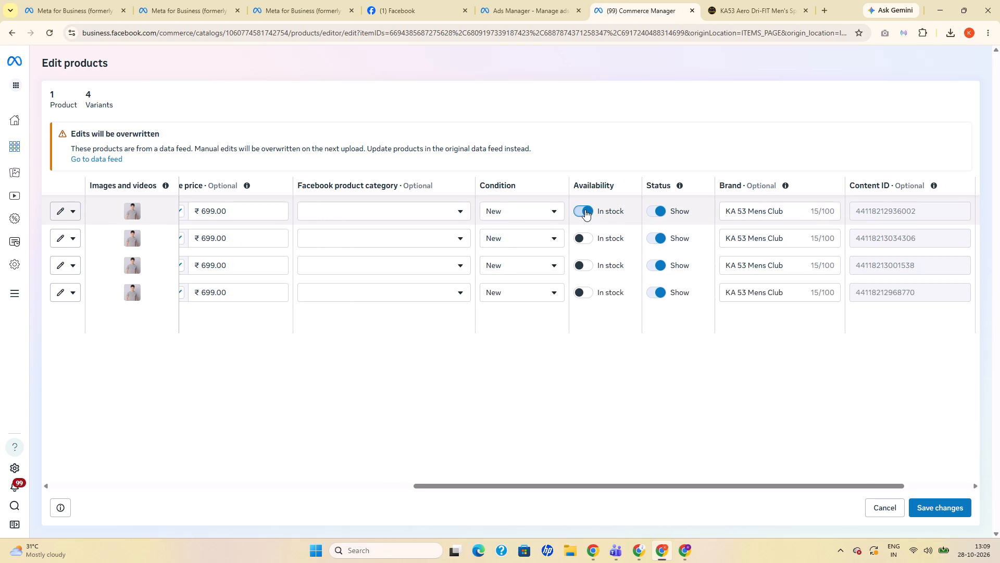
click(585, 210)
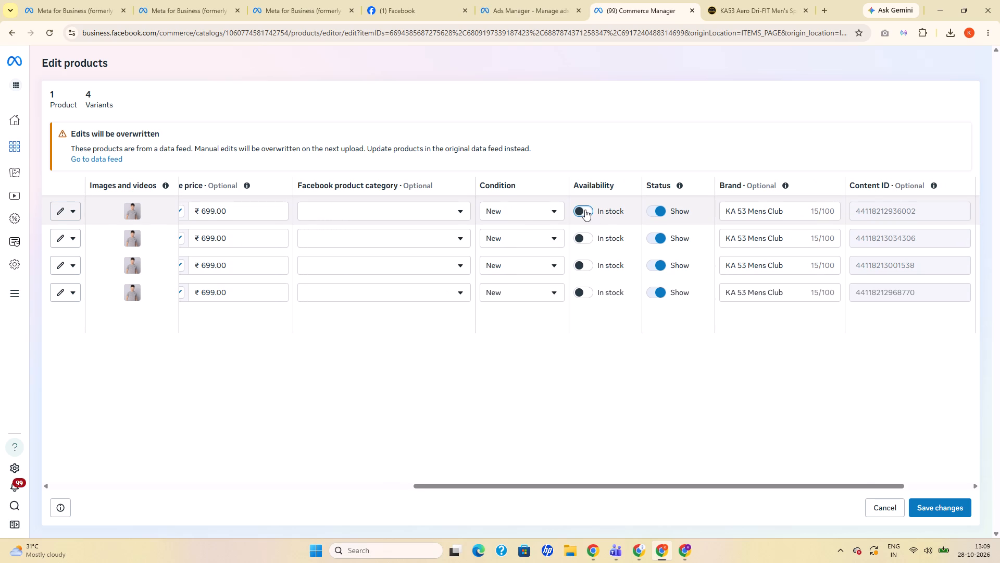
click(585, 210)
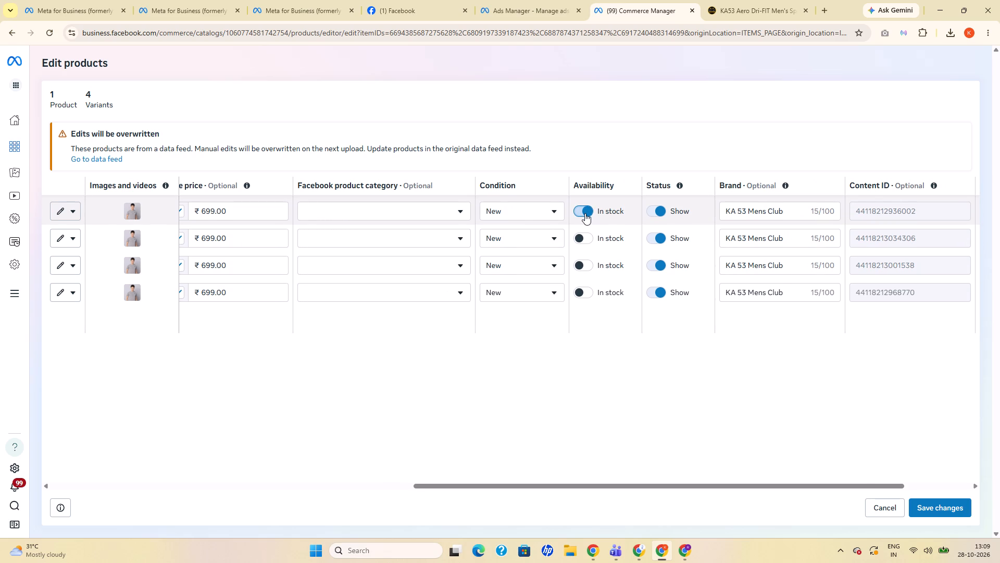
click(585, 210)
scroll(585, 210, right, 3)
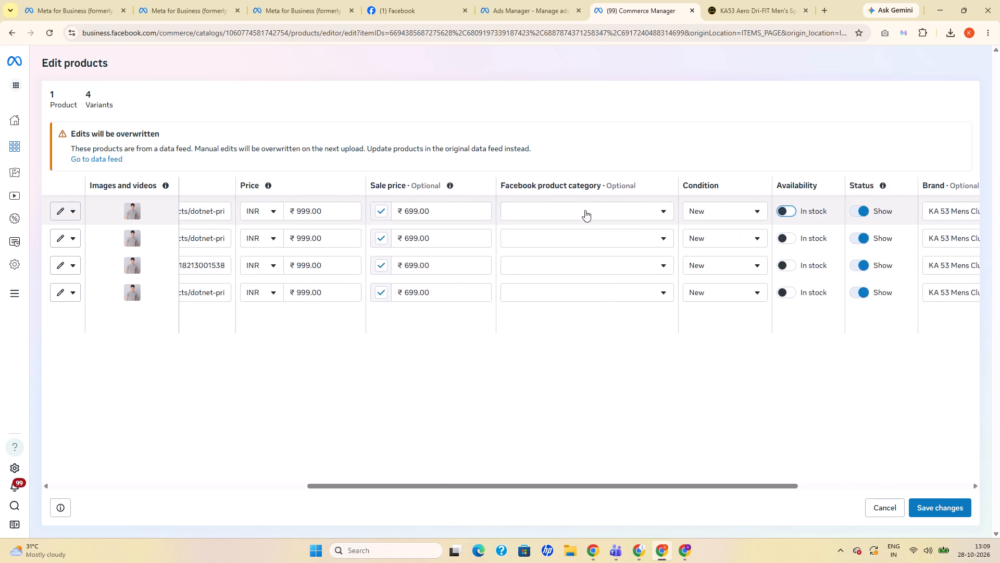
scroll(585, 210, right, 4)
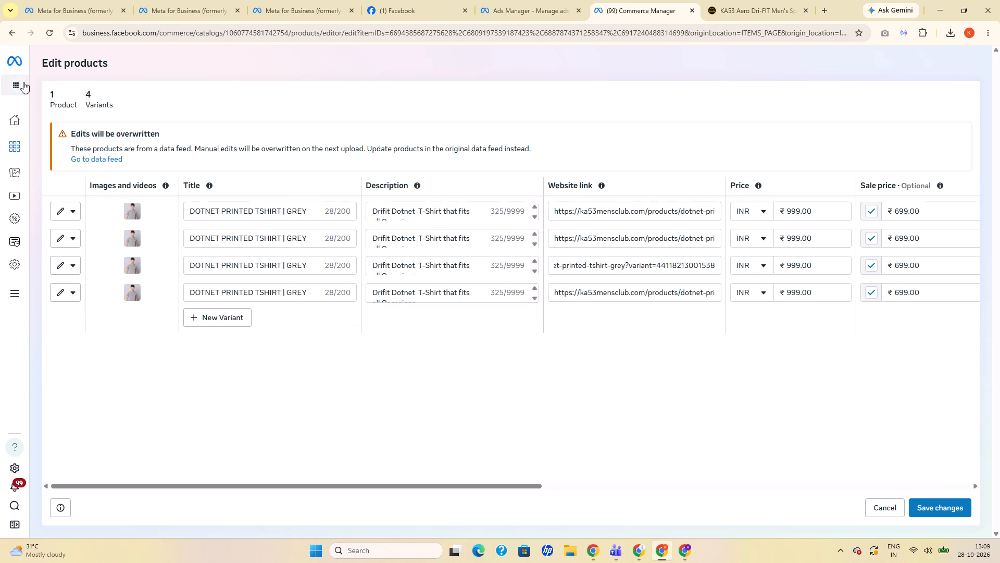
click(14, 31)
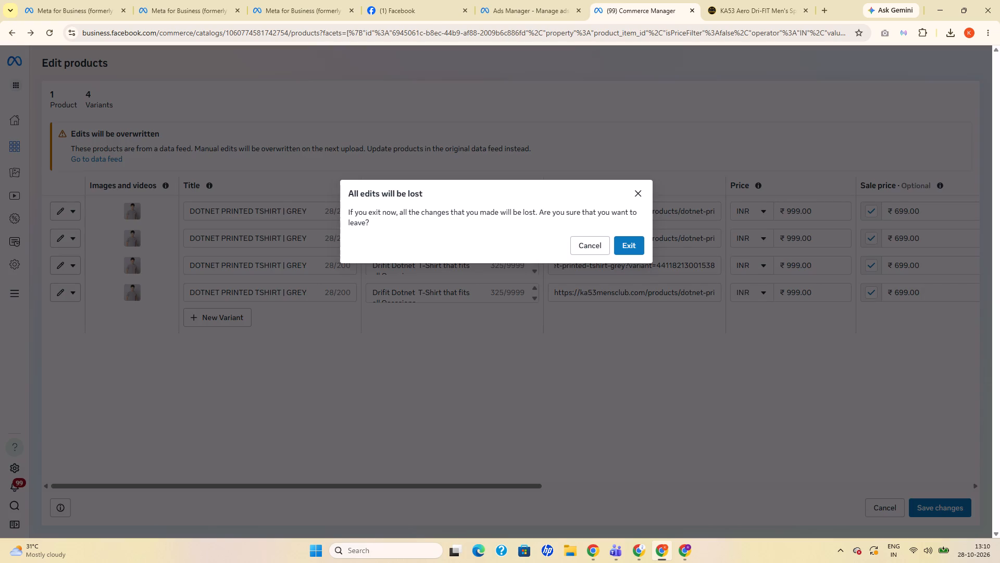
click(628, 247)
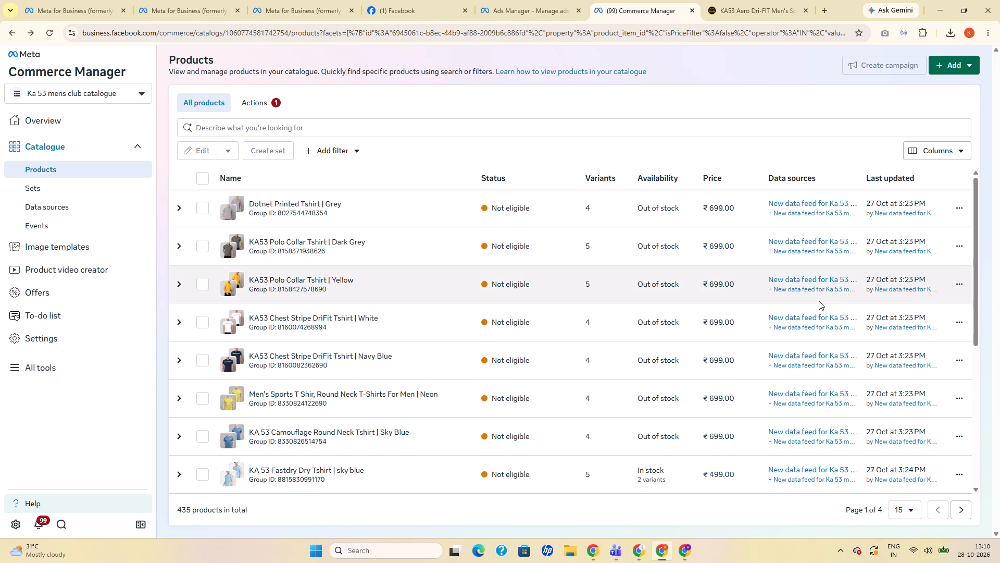
Open KA53 Chest Stripe DriFit Tshirt | White for editing, dismiss the editor introduction, and examine its variants' availability, status and size fields.
click(960, 320)
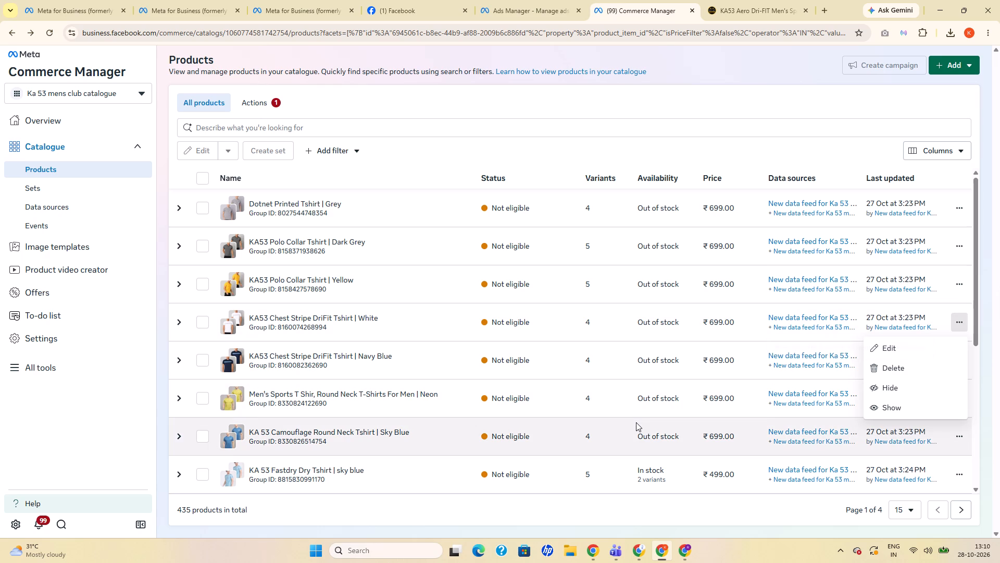
scroll(636, 422, down, 4)
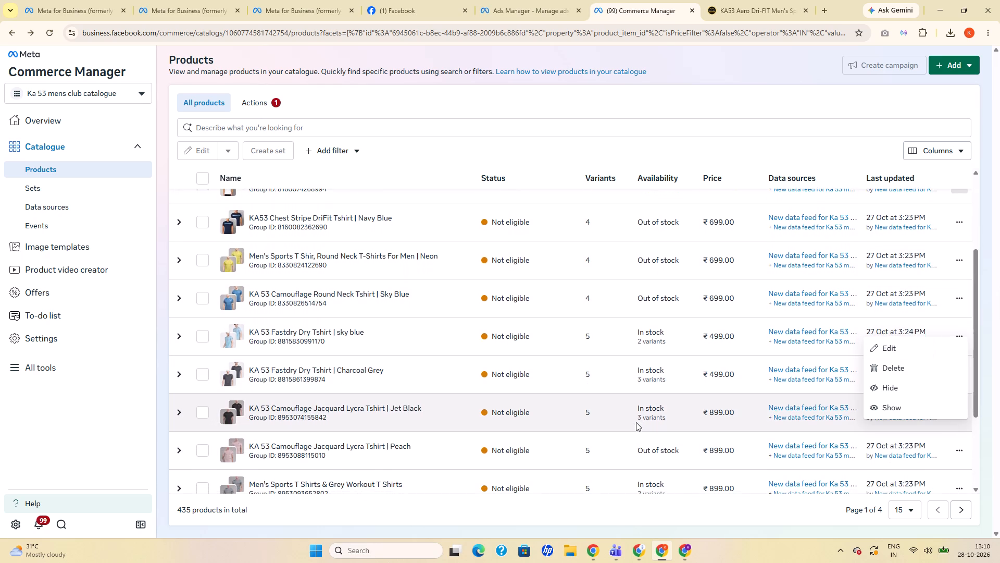
scroll(636, 422, up, 3)
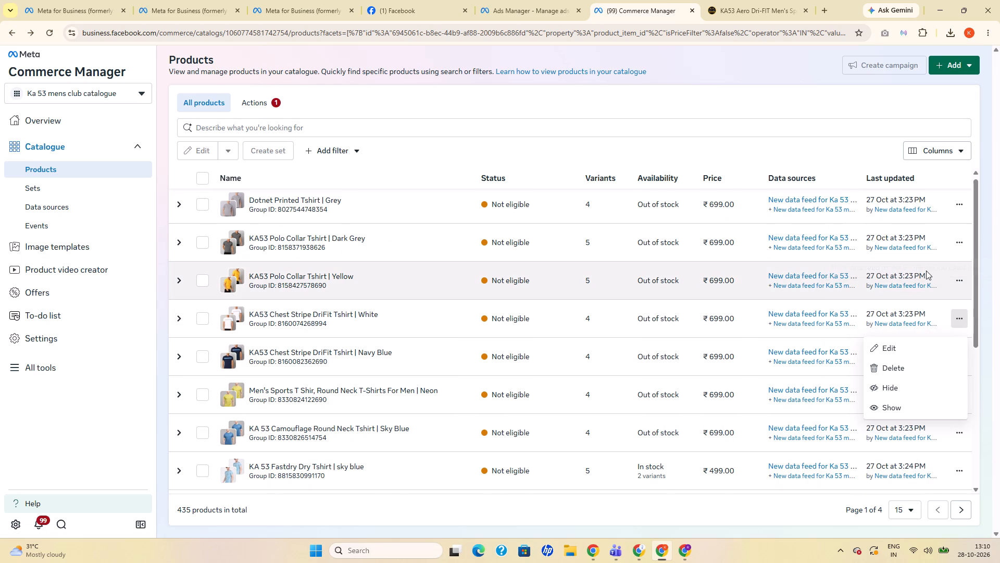
click(883, 349)
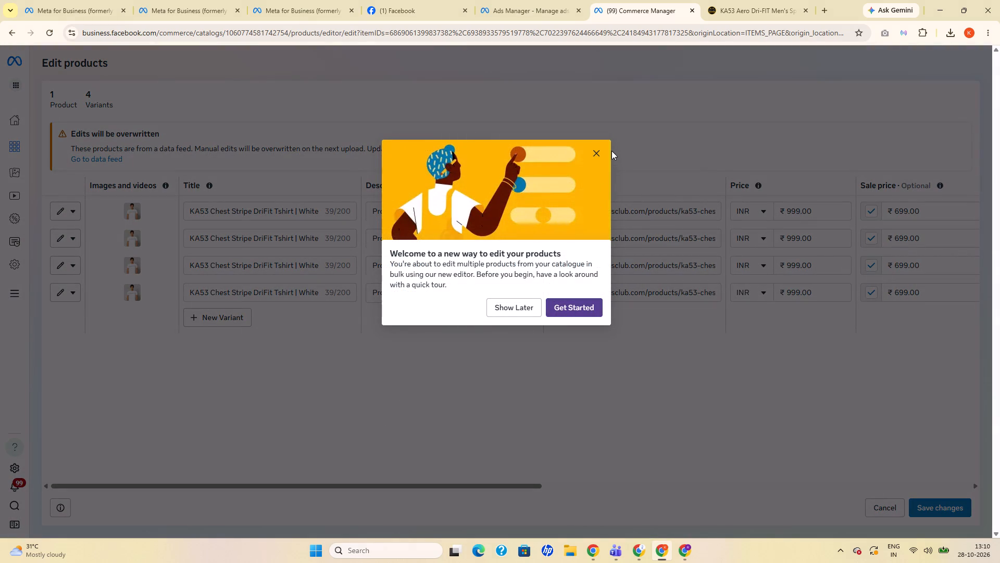
click(598, 149)
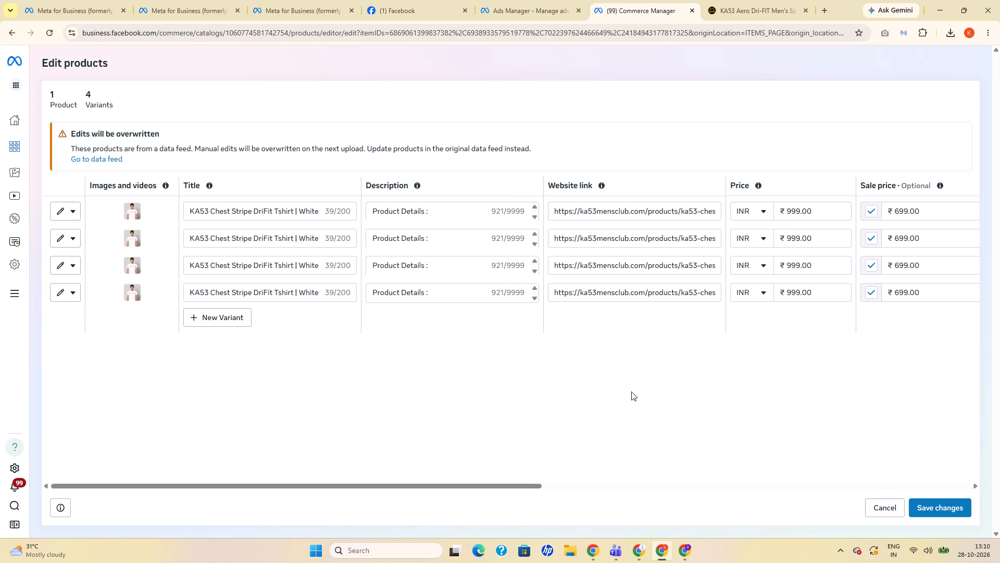
scroll(631, 391, left, 12)
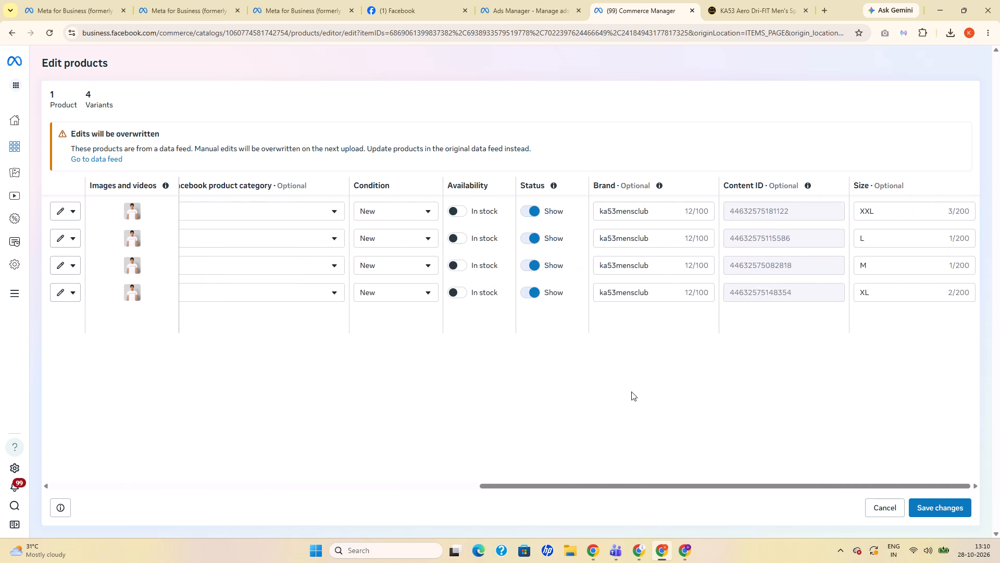
scroll(631, 391, left, 1)
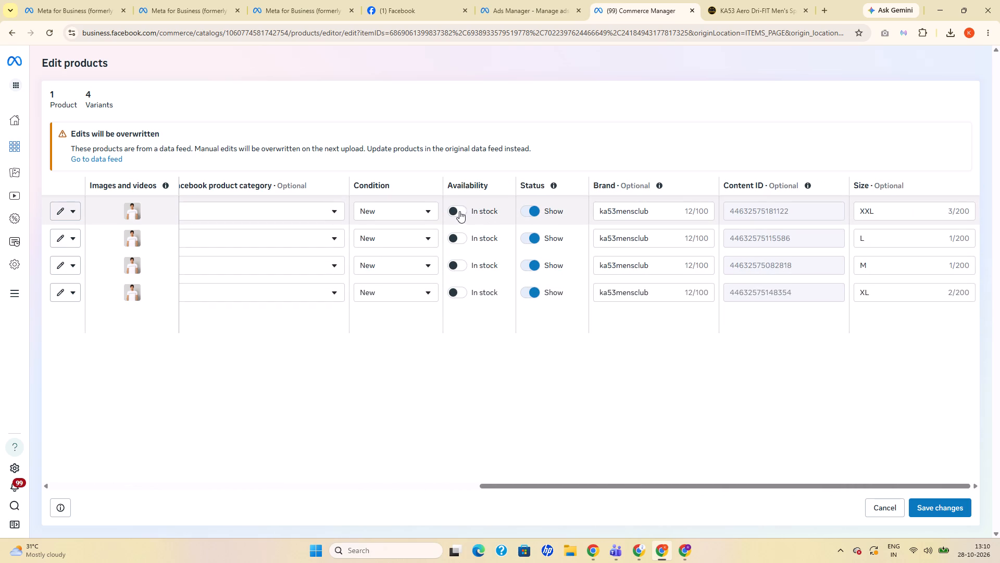
Mark the XXL, L, M and XL variants of KA53 Chest Stripe DriFit Tshirt | White as In stock and save the changes.
click(459, 213)
click(460, 243)
click(460, 267)
click(460, 296)
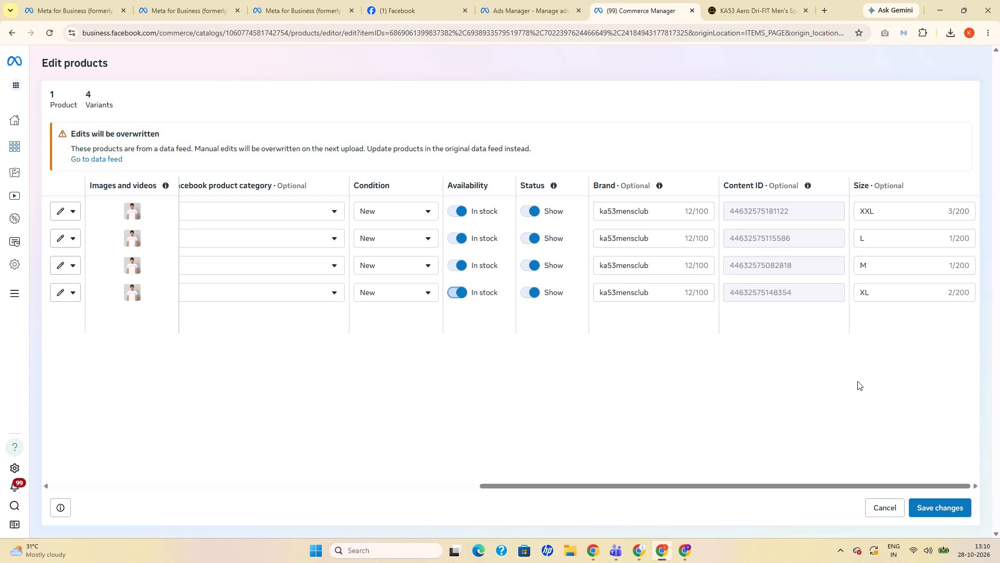
click(943, 512)
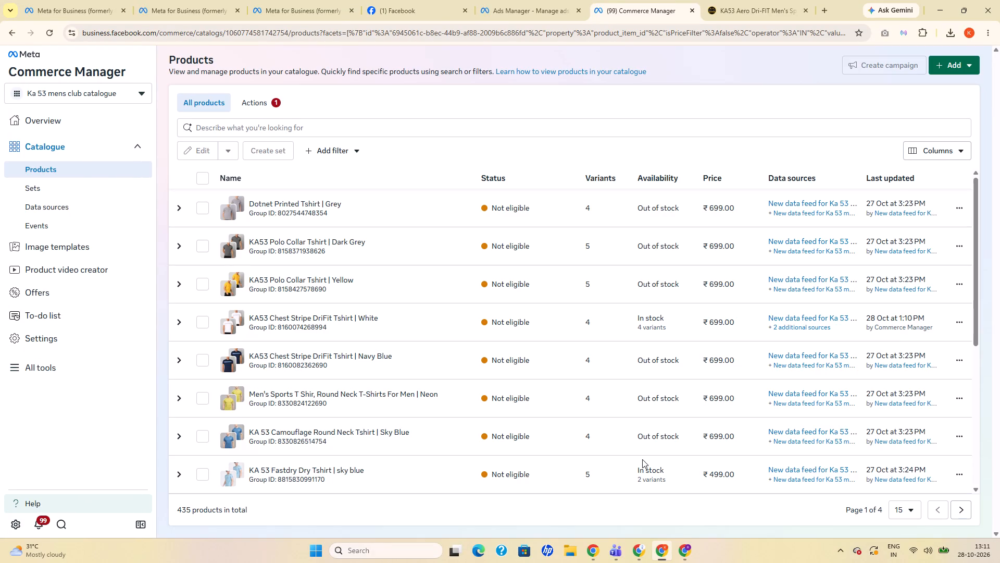
Examine the catalogue's recommended product actions, including the most-clicked products missing videos and the instructions for fixing them.
scroll(648, 376, up, 3)
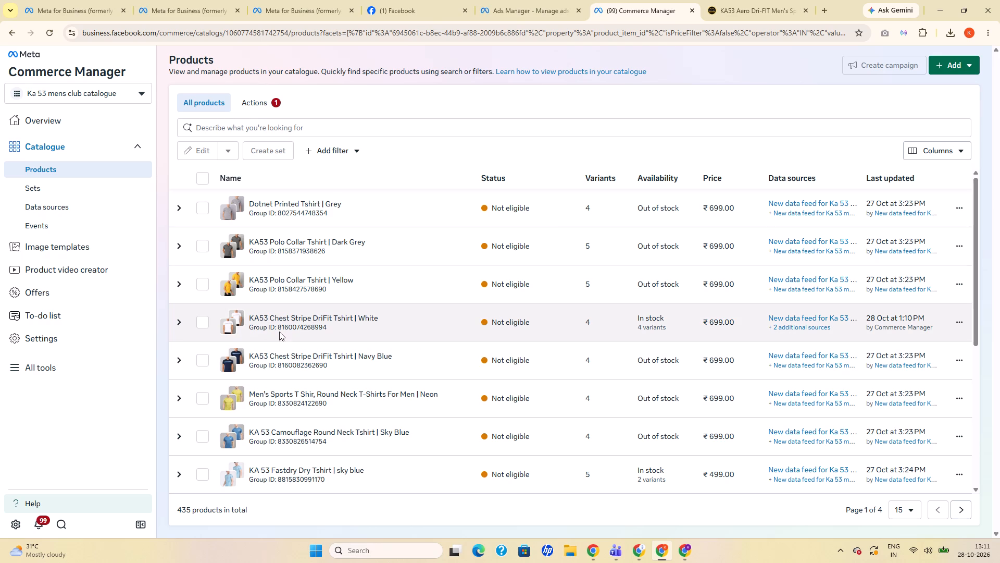
click(203, 321)
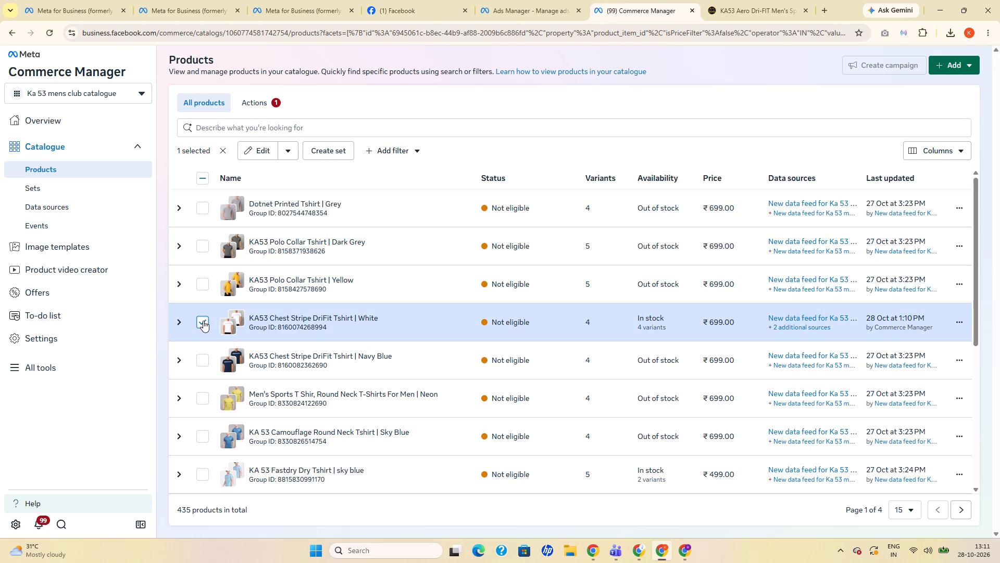
click(248, 104)
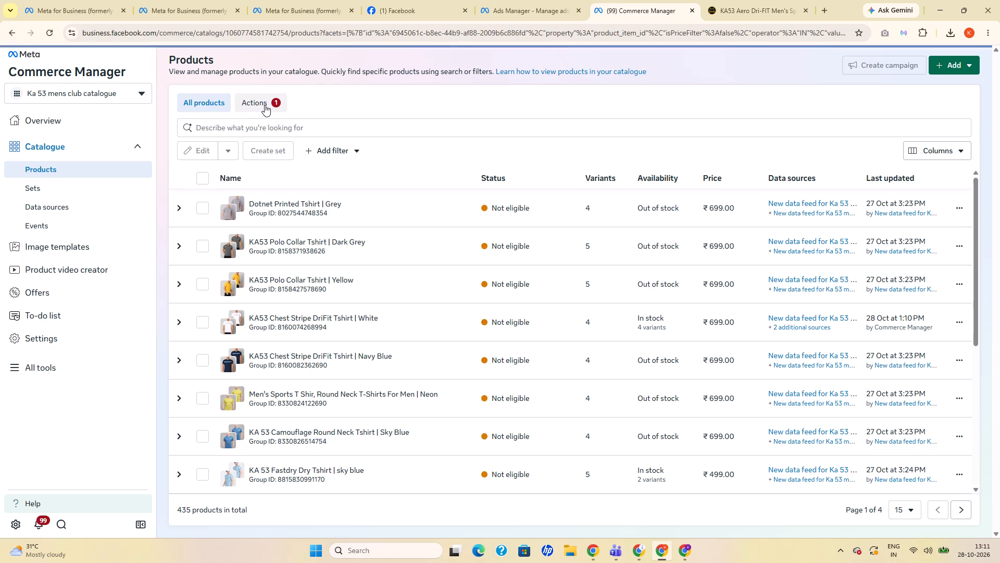
click(265, 105)
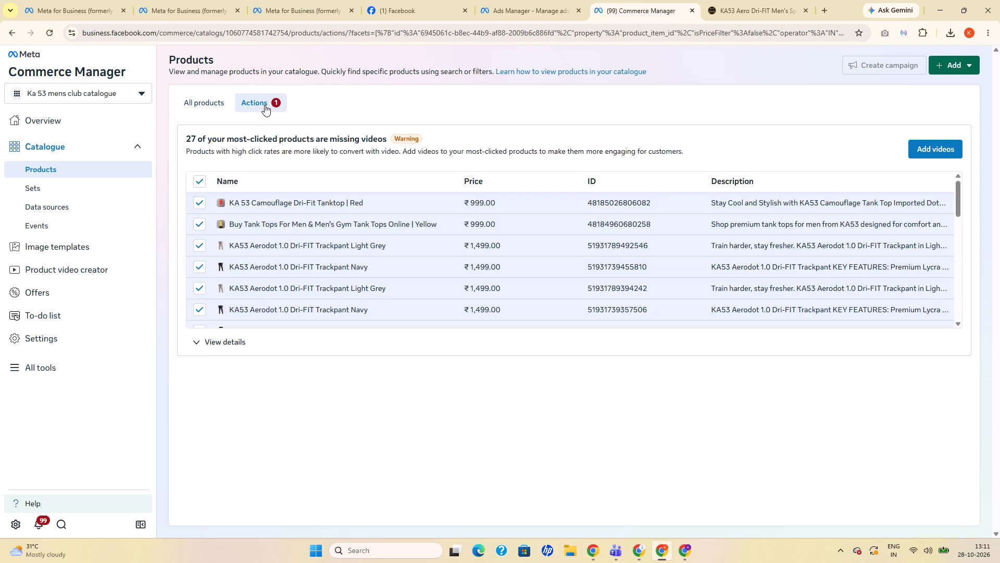
scroll(457, 280, left, 8)
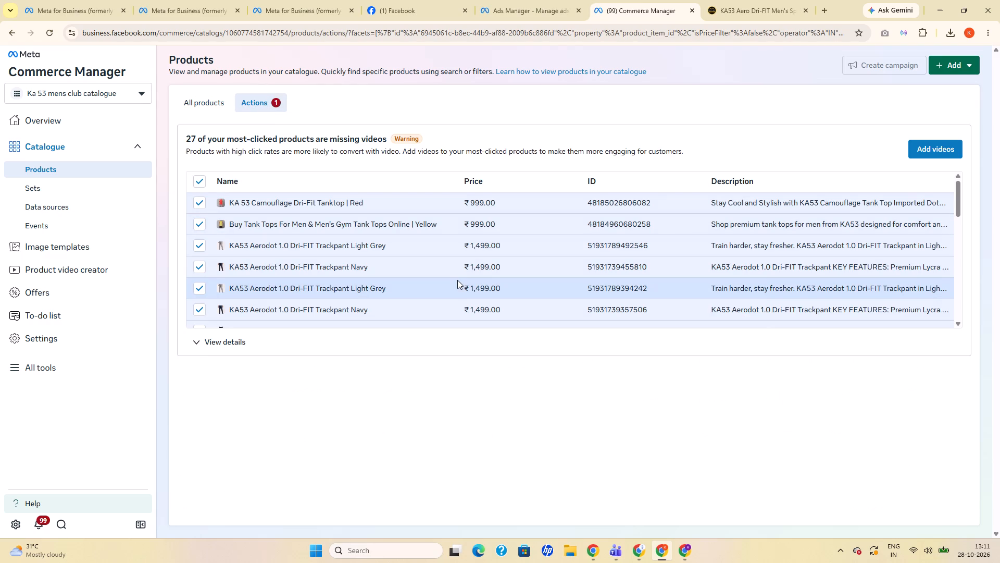
click(206, 344)
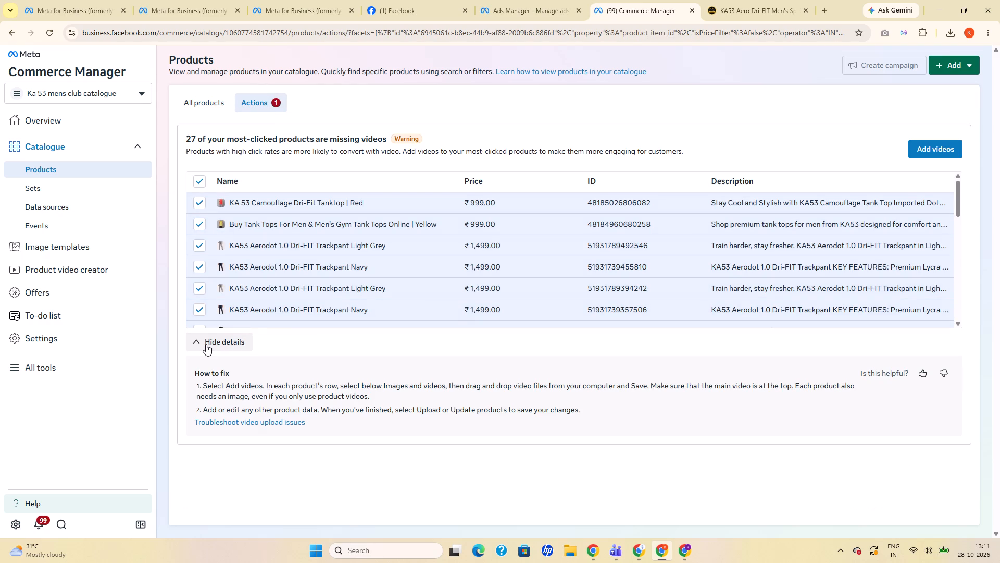
scroll(323, 284, down, 4)
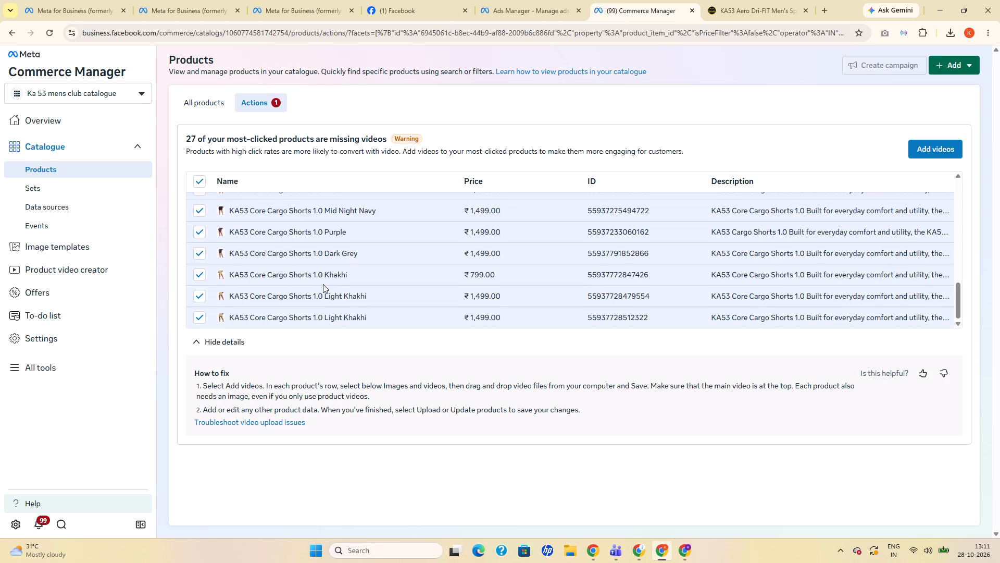
scroll(323, 284, down, 1)
scroll(323, 284, up, 8)
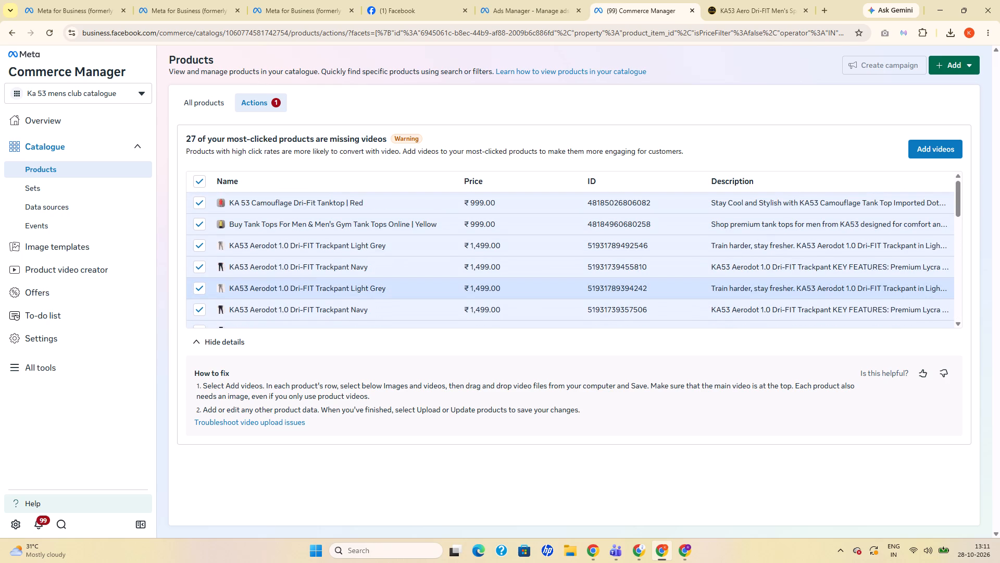
scroll(323, 284, left, 8)
scroll(323, 284, down, 6)
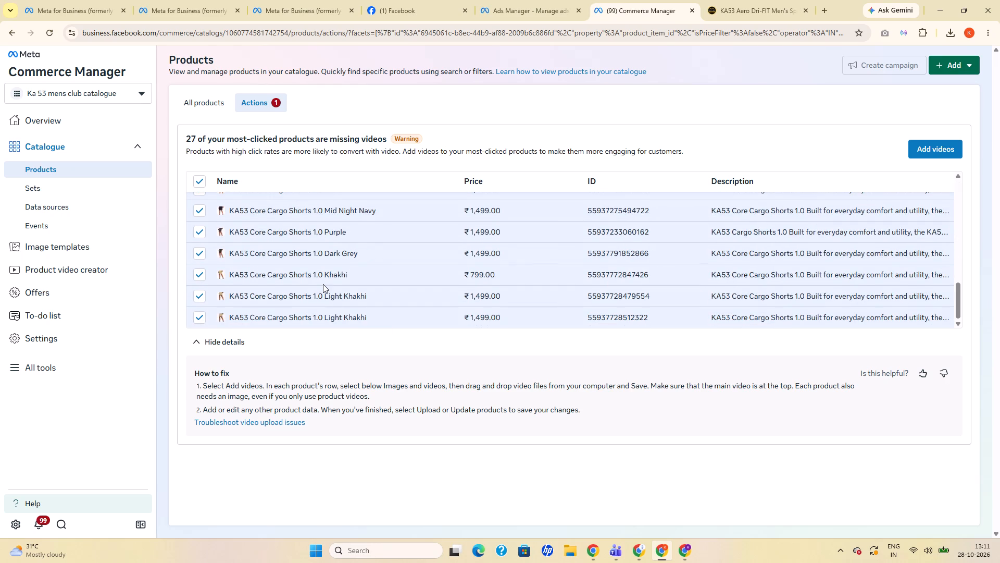
scroll(323, 284, up, 9)
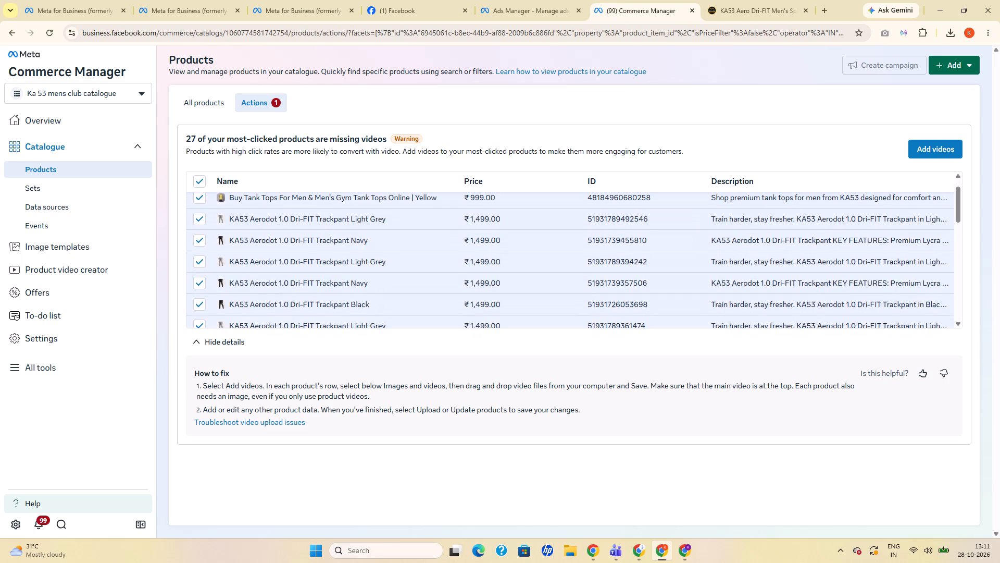
scroll(323, 284, up, 1)
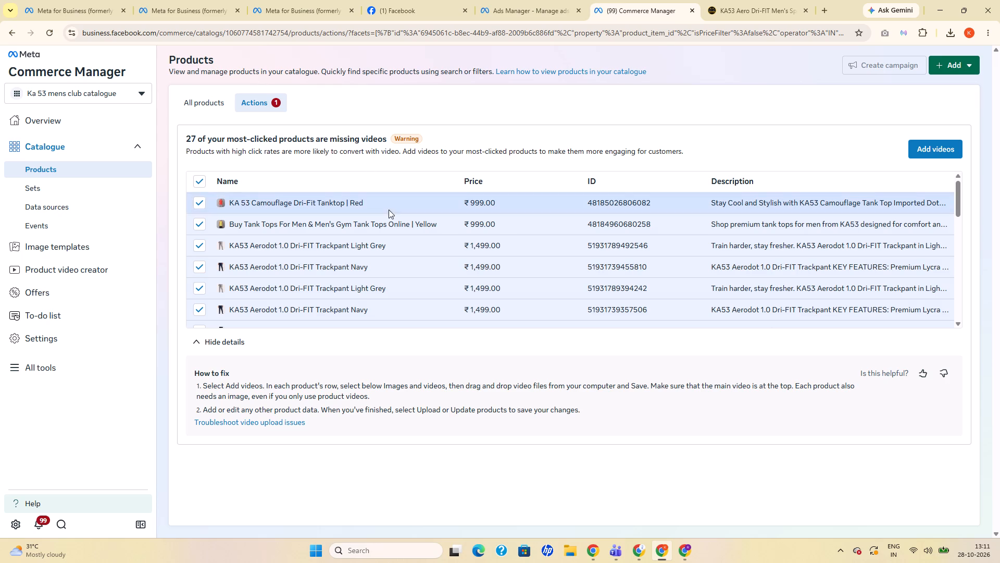
scroll(401, 238, left, 1)
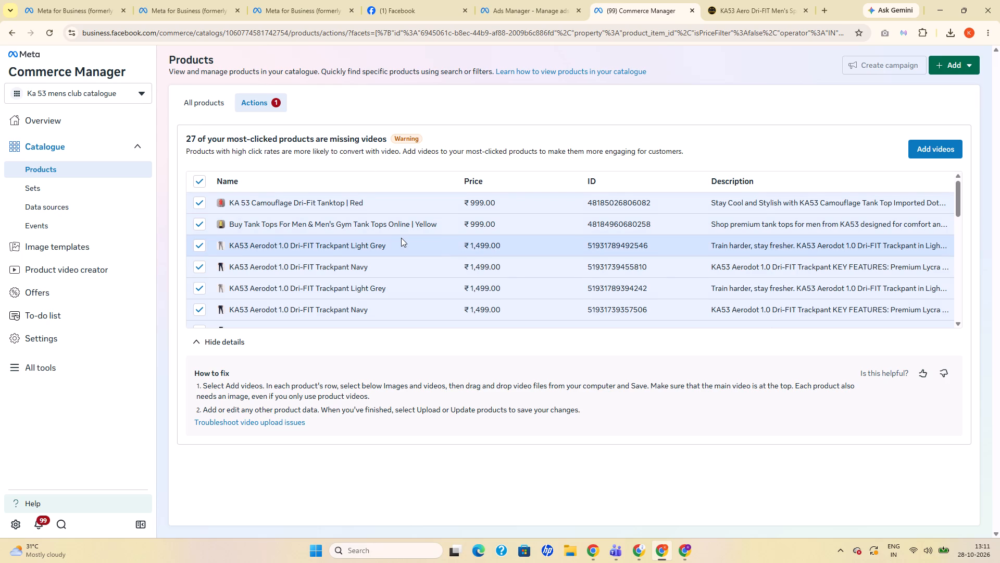
scroll(401, 238, left, 5)
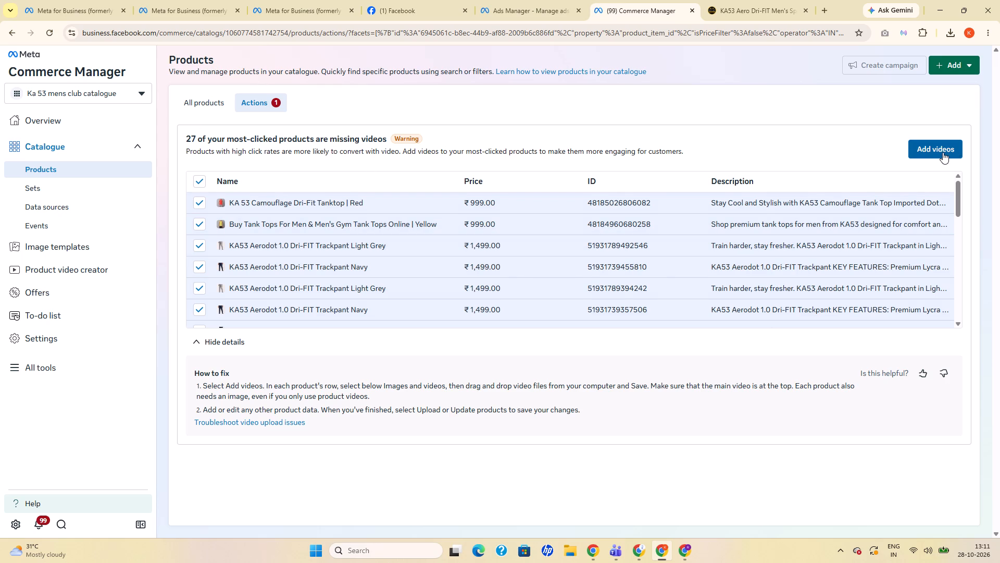
Open the most-clicked products for adding videos, dismiss the editor introduction, review their availability, link and price fields, and save the update.
click(943, 152)
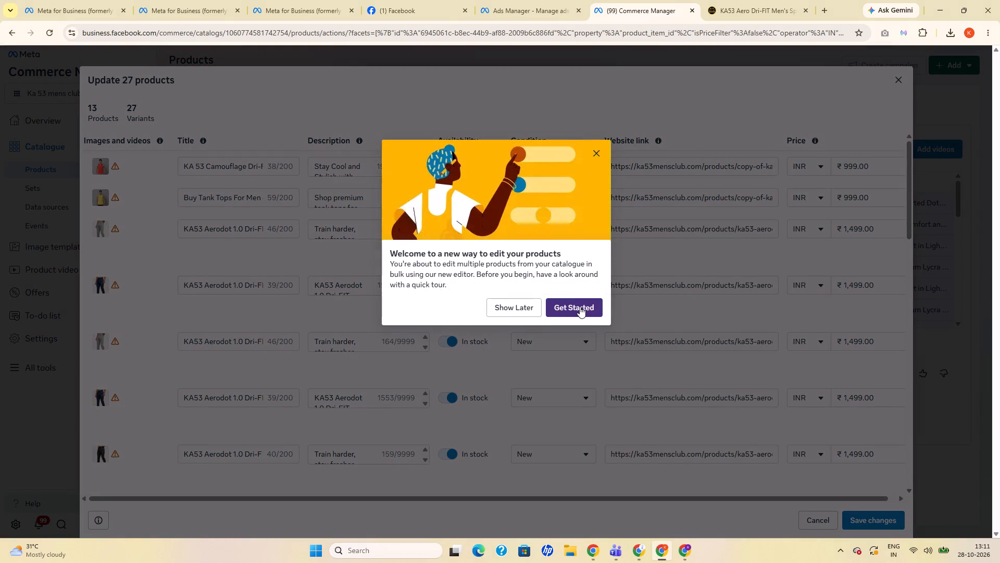
click(580, 307)
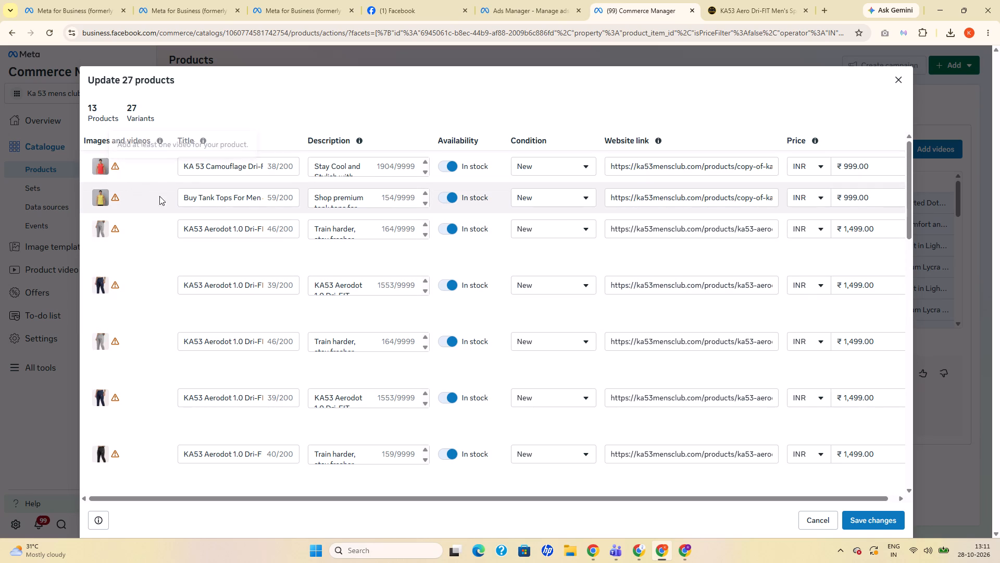
scroll(252, 205, left, 8)
scroll(252, 205, right, 4)
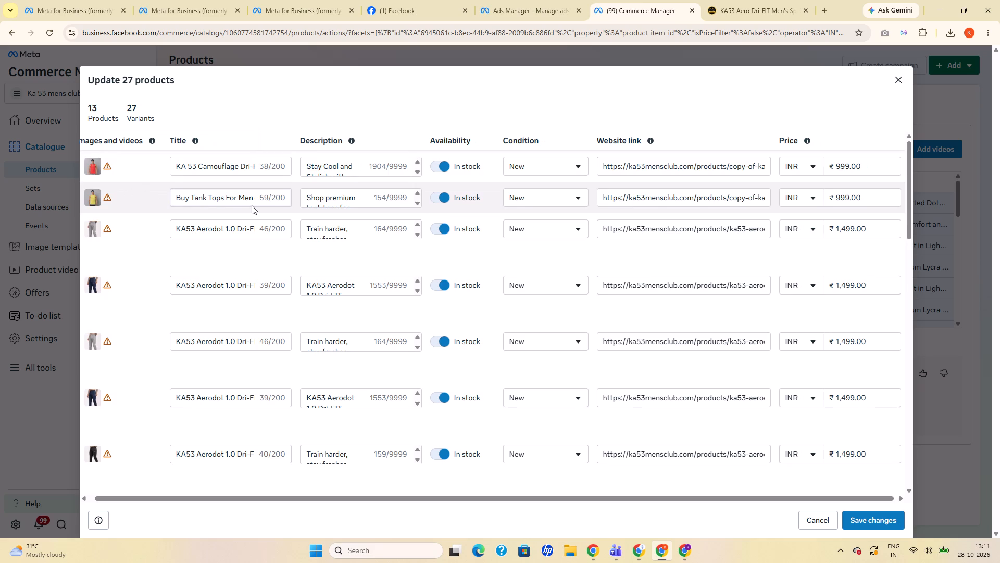
scroll(252, 205, down, 10)
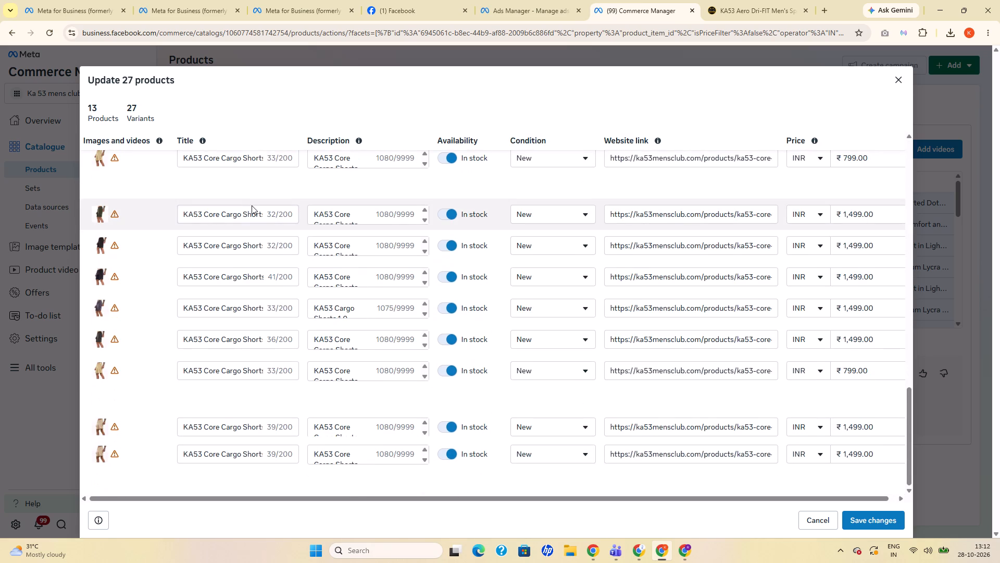
click(872, 522)
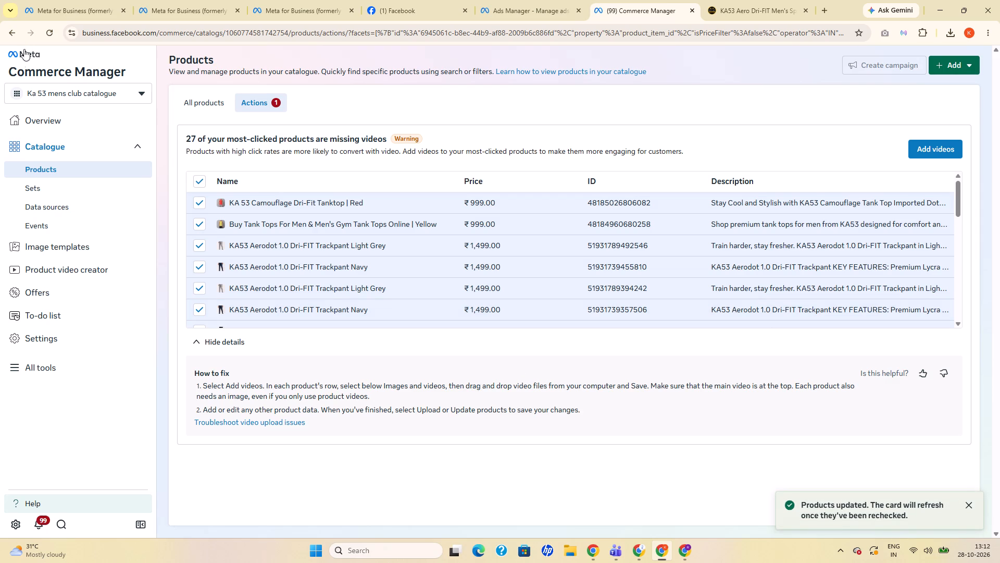
Open the catalogue's product sets and try to open the fixes for the paused campaign issue.
click(12, 34)
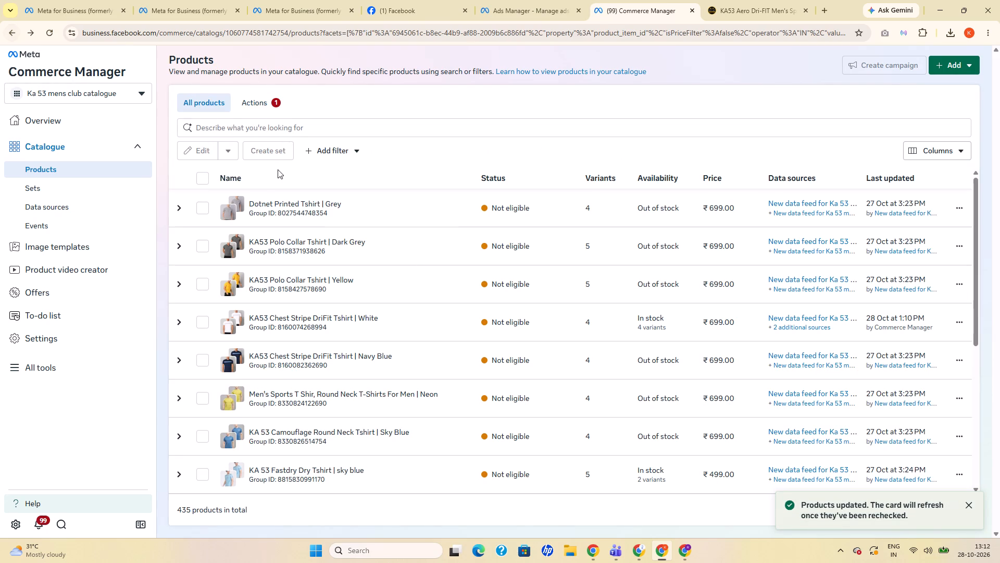
scroll(436, 352, down, 1)
scroll(436, 352, up, 4)
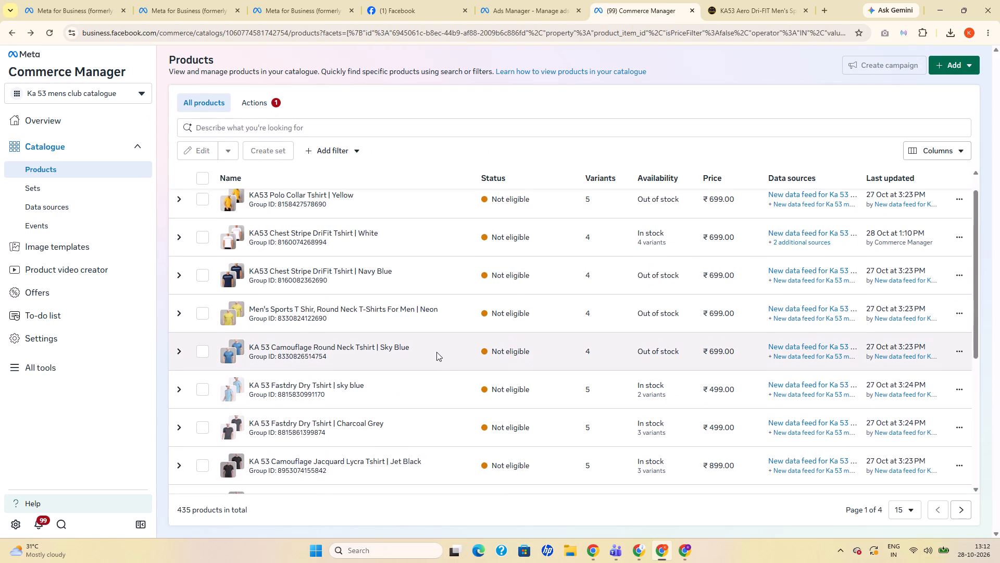
click(25, 188)
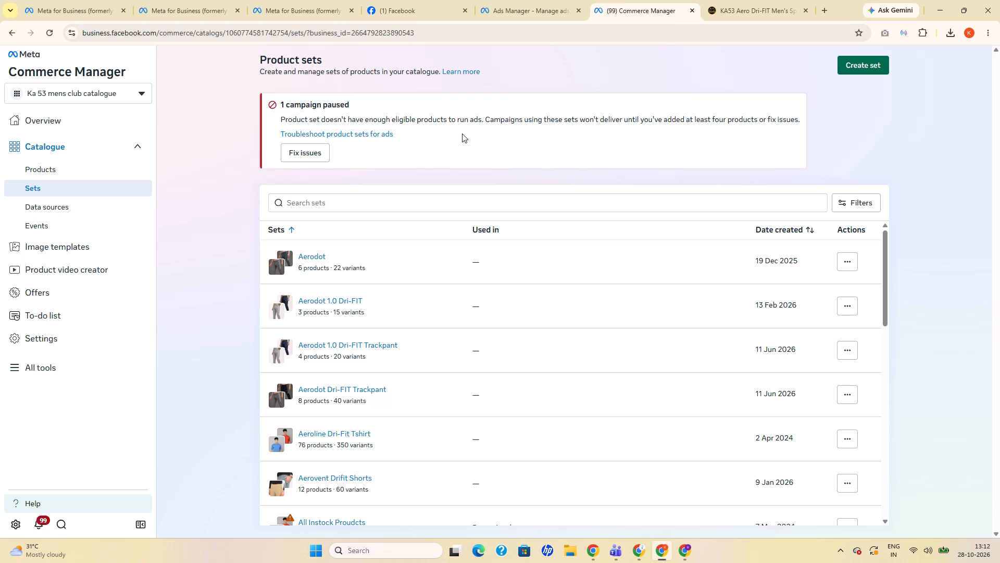
click(307, 151)
click(307, 152)
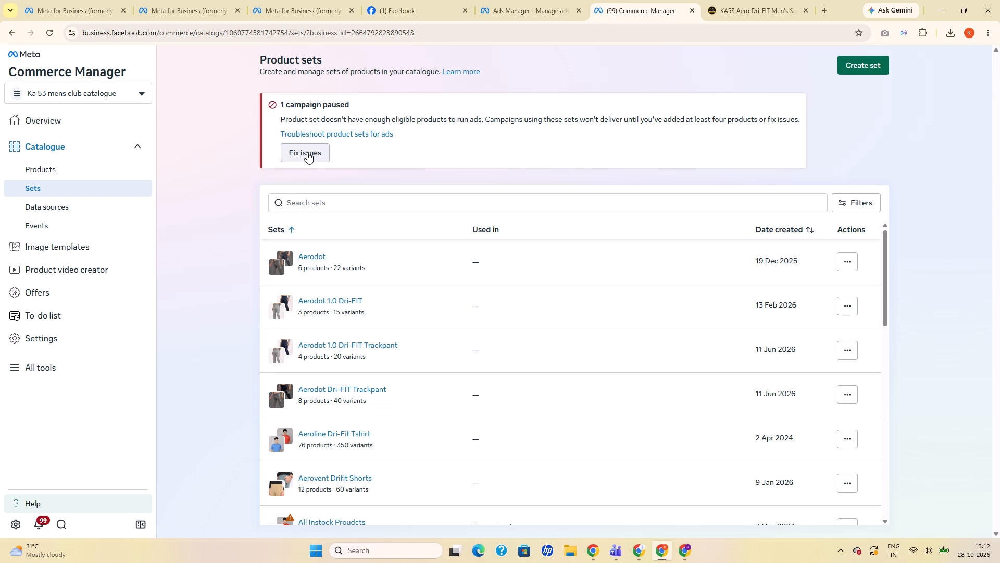
click(307, 152)
click(307, 152)
click(307, 152)
triple_click(307, 152)
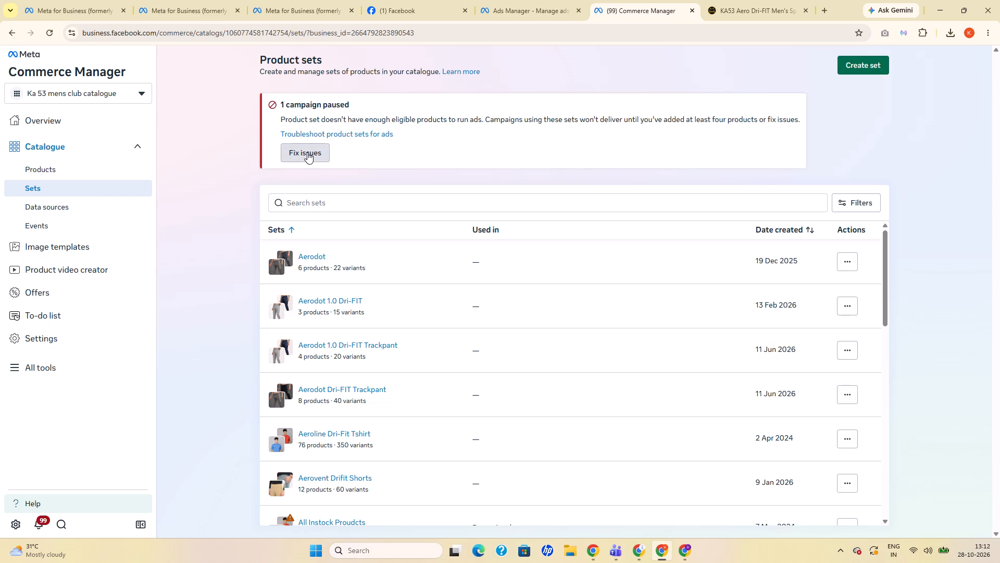
double_click(307, 152)
Search the product sets for "t shirt", examine the filters and products of the T shirt 26/10/26 set, and return without changes.
click(313, 200)
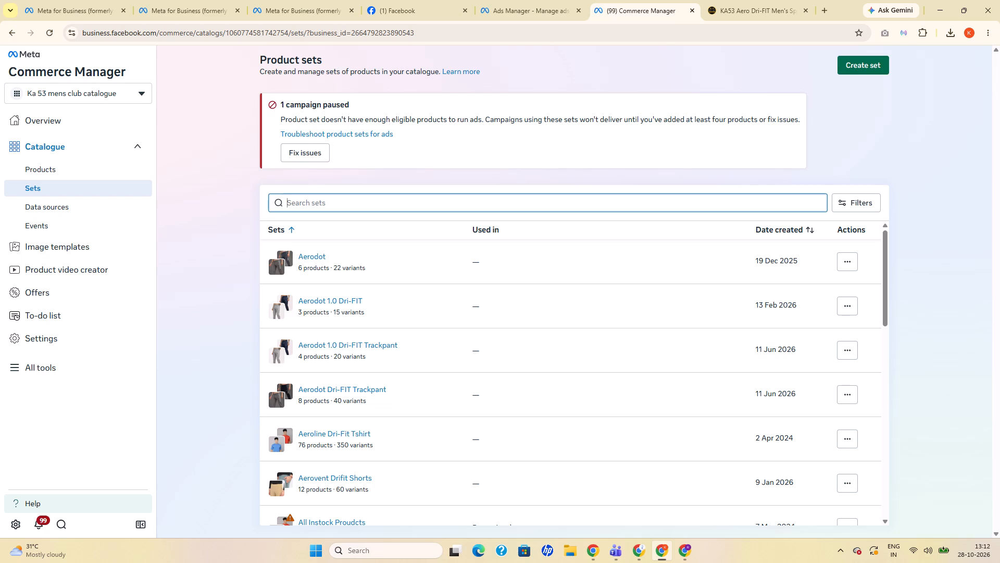
text(t)
key(space)
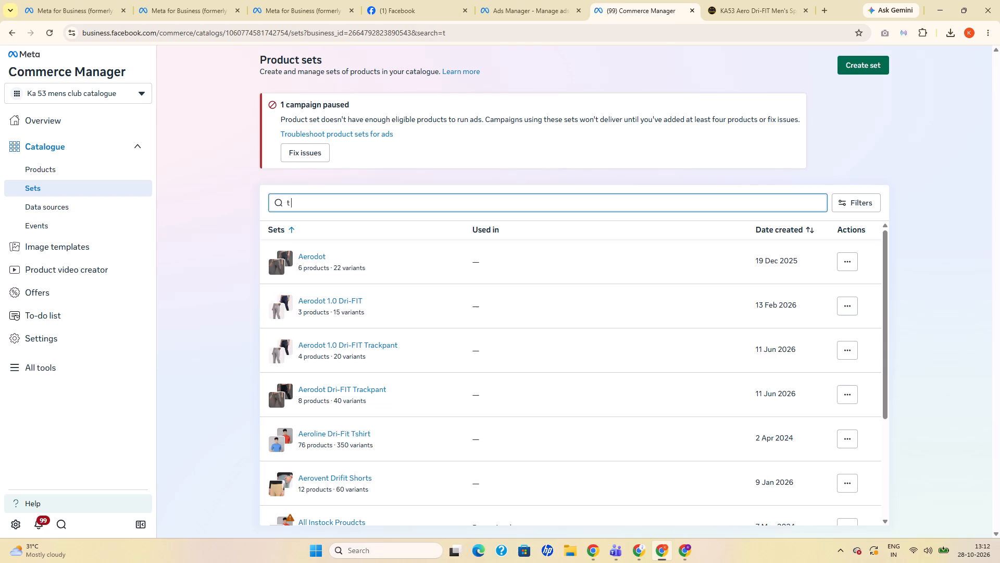
text(shirt)
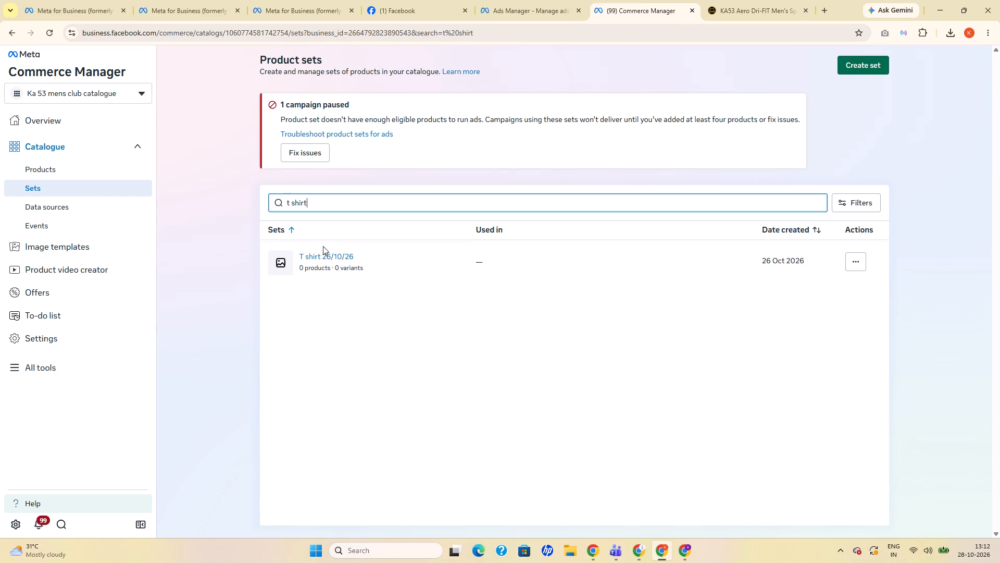
click(323, 254)
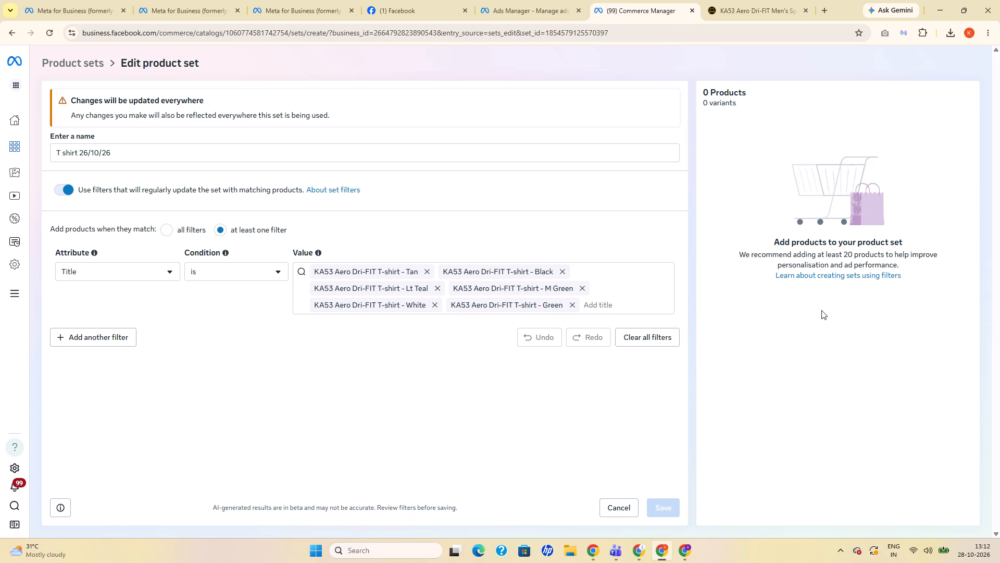
scroll(821, 310, down, 5)
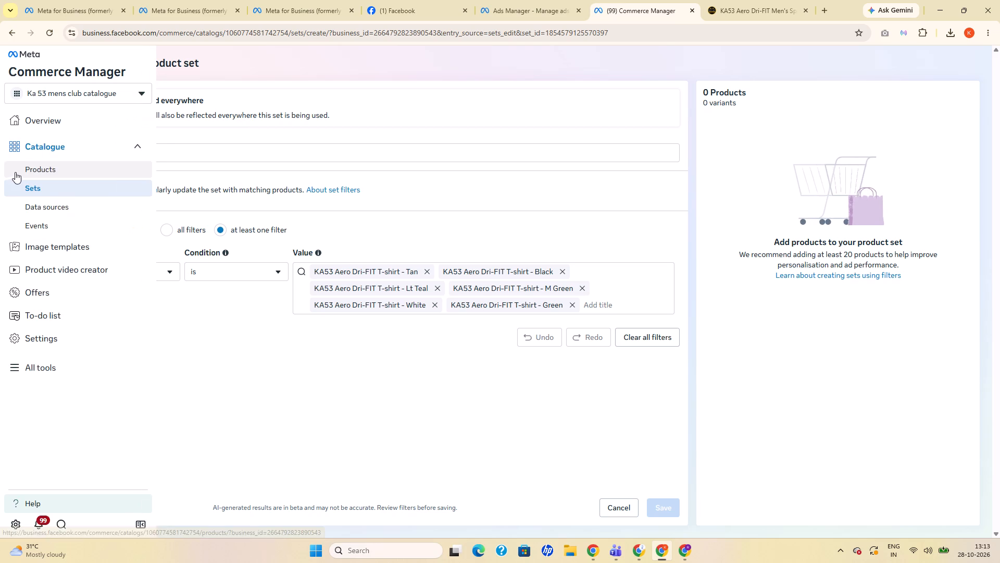
click(7, 37)
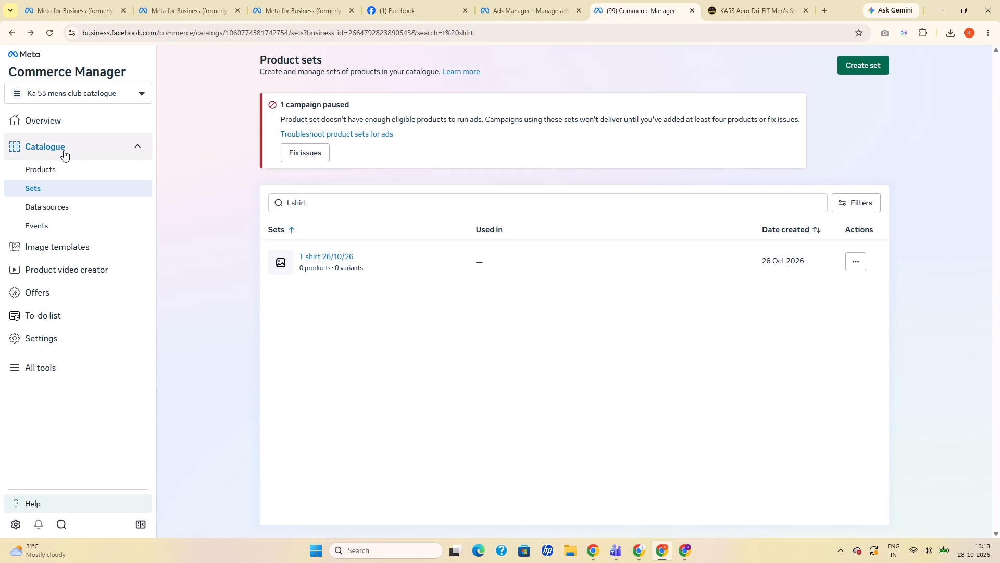
scroll(68, 224, up, 3)
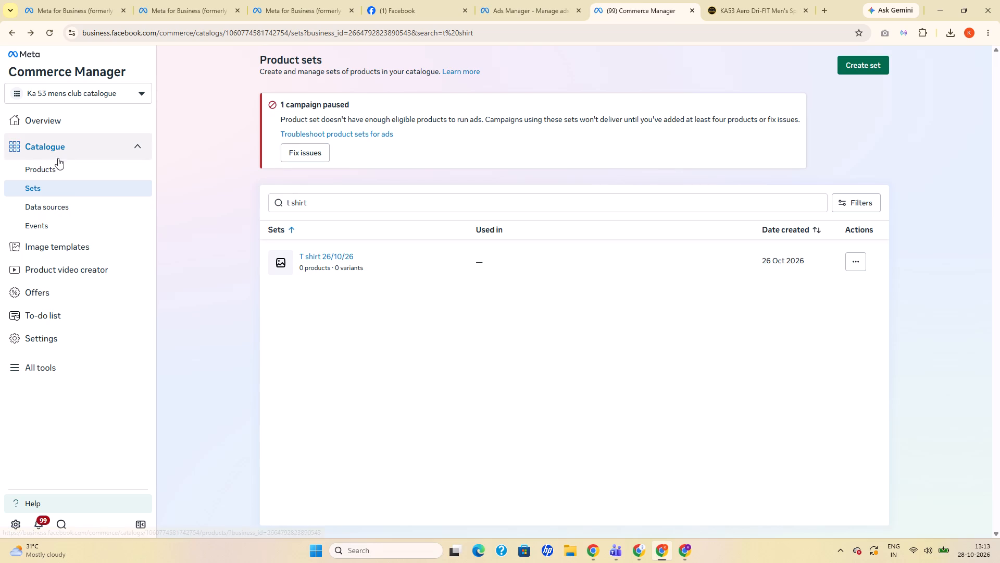
Search the catalogue's product sets for "track" and look through the matching trackpant sets.
click(27, 194)
click(320, 203)
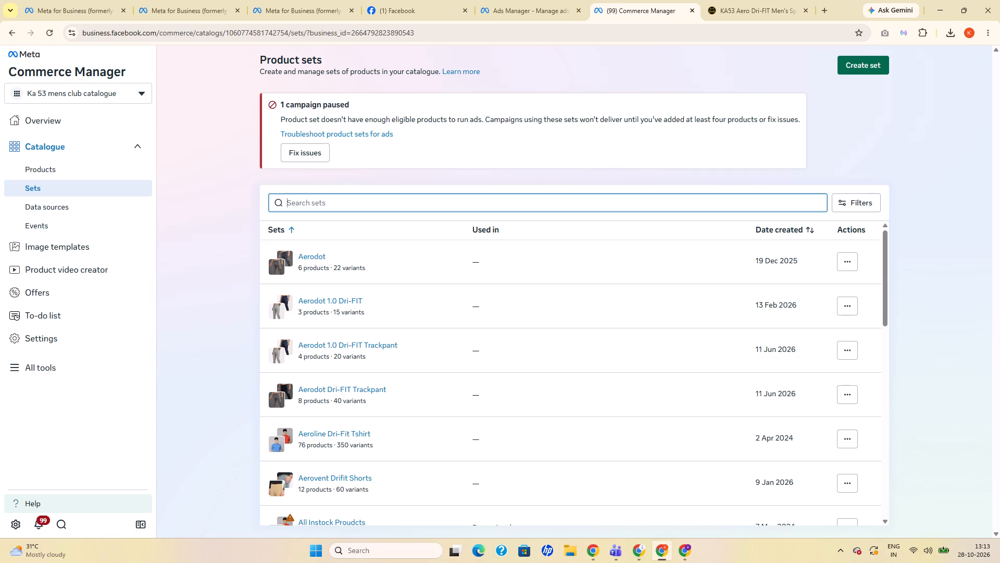
text(track)
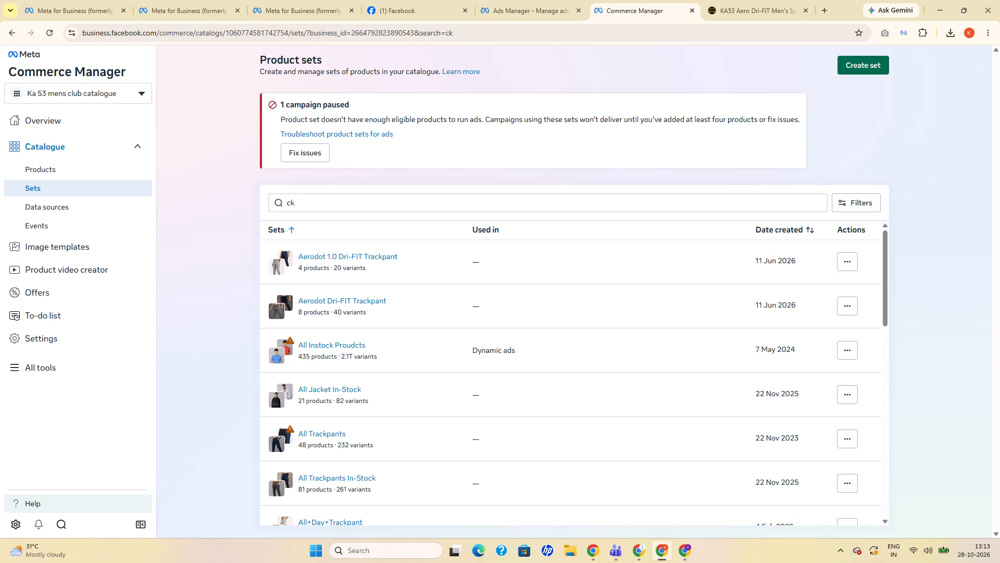
click(302, 200)
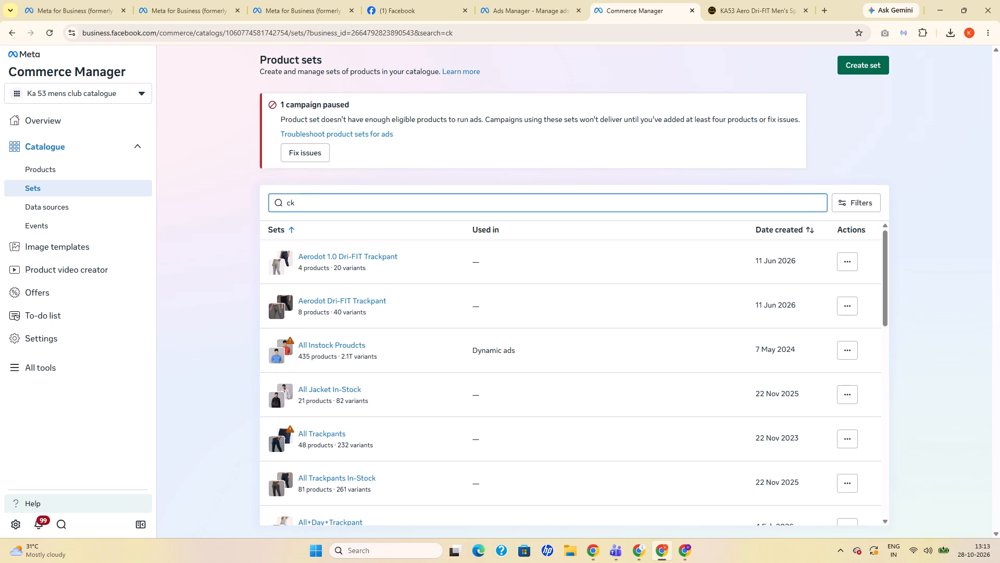
key(BackSpace)
key(BackSpace)
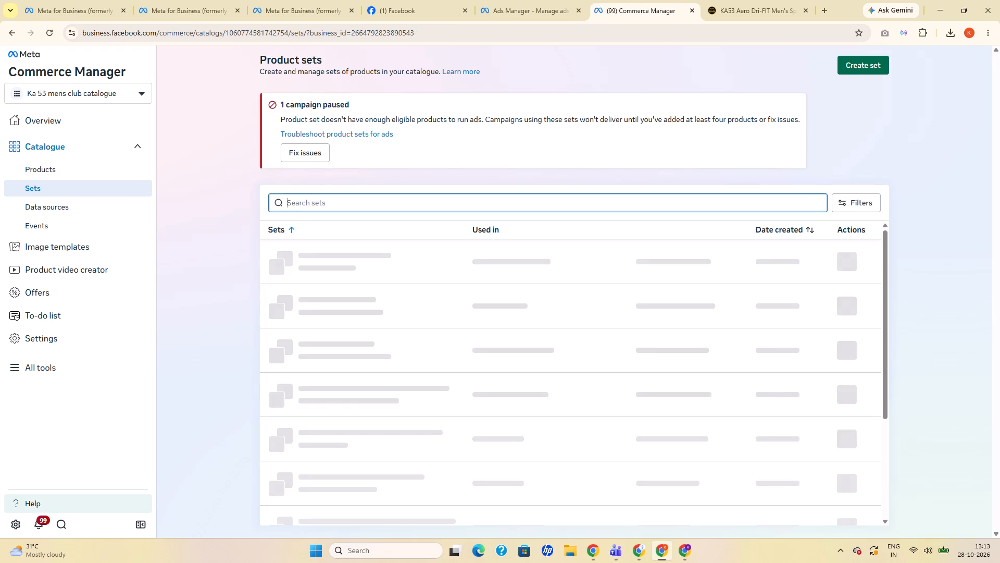
text(track)
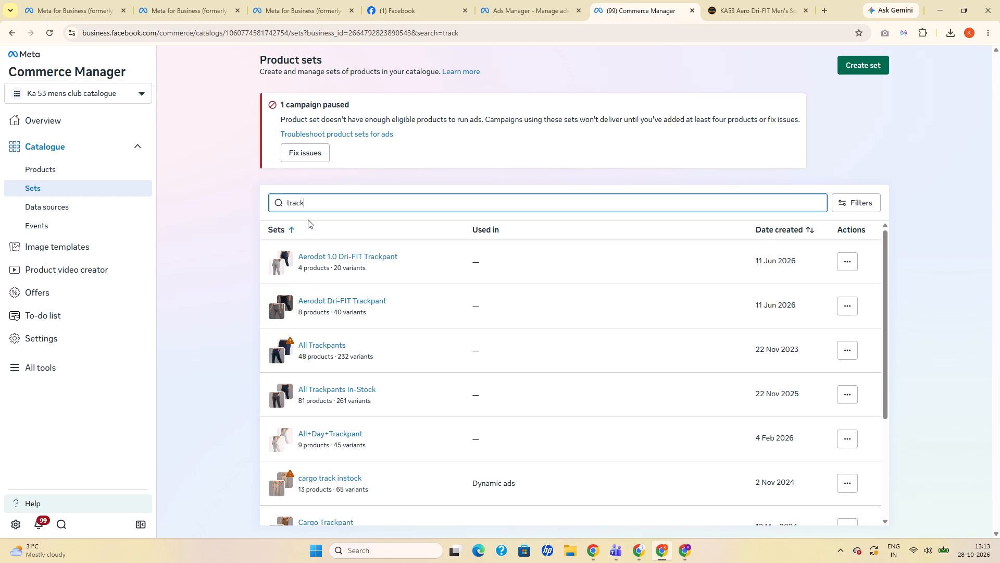
scroll(354, 368, down, 1)
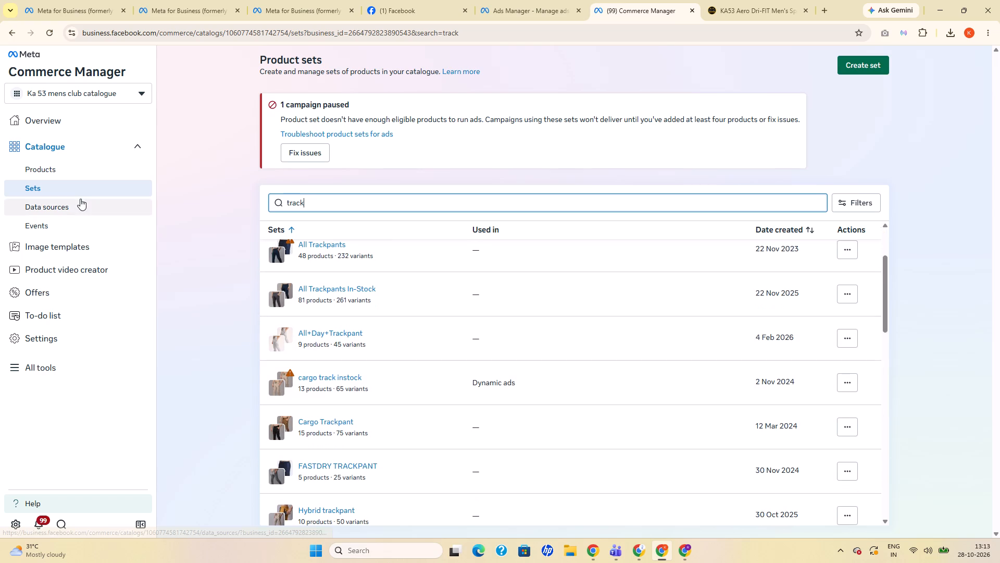
Search the catalogue's products for "track pant" with AI search and examine the eligibility status and availability of the matches.
click(41, 172)
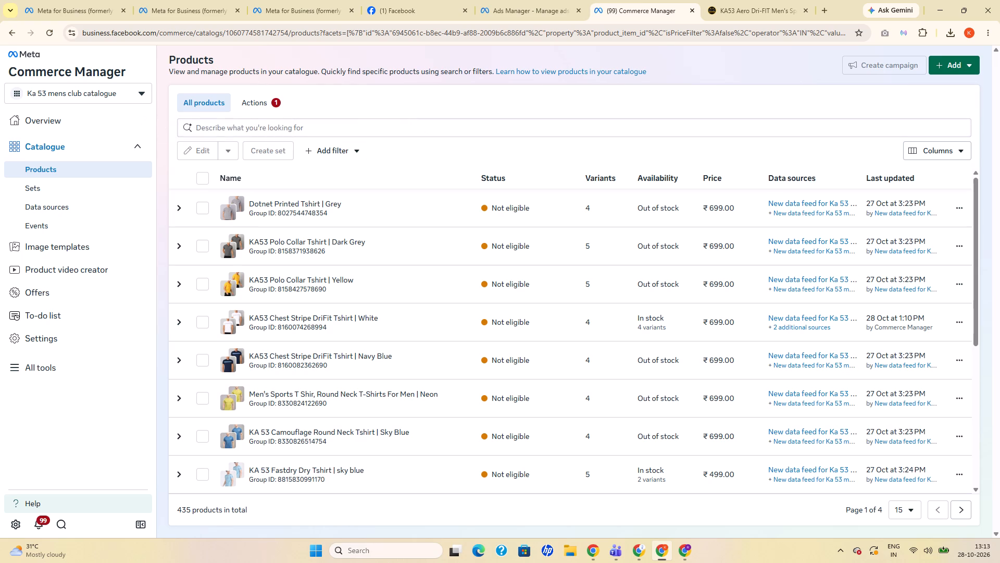
click(273, 127)
text(tra)
text(ck)
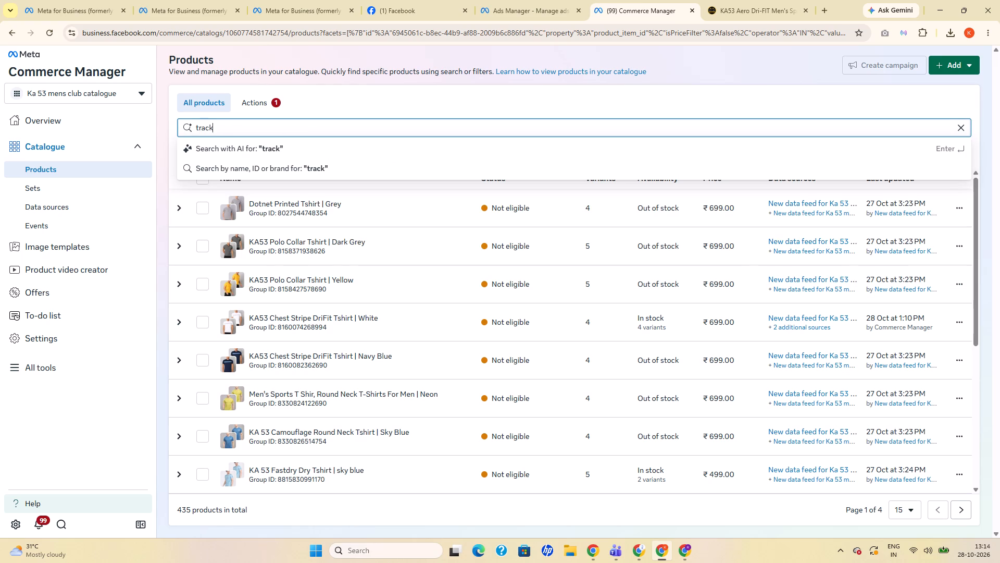
key(space)
text(pant)
key(Return)
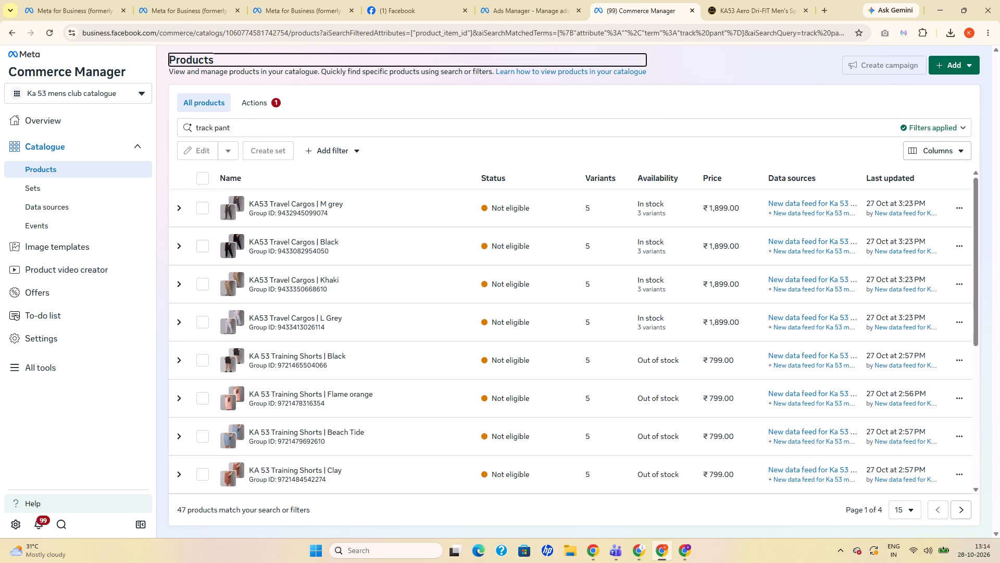
scroll(303, 408, down, 6)
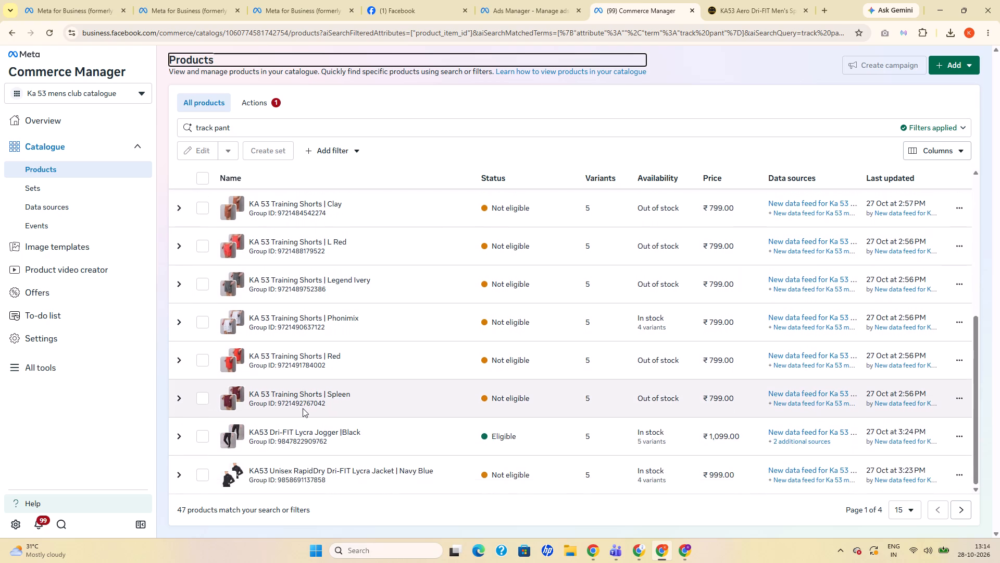
scroll(303, 408, down, 1)
scroll(316, 432, up, 6)
scroll(316, 432, down, 3)
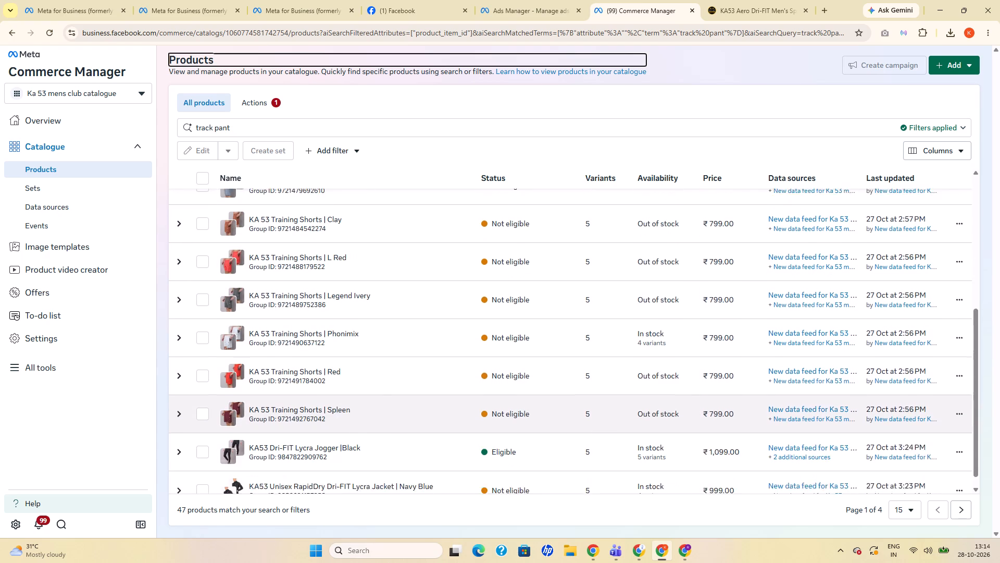
scroll(316, 432, down, 2)
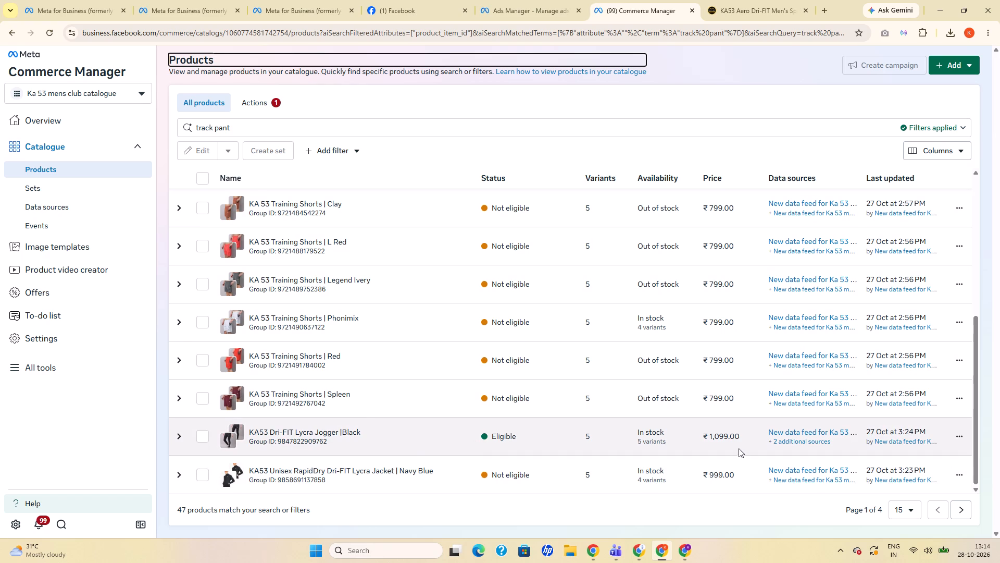
Open KA53 Dri-FIT Lycra Jogger |Black for editing, dismiss the editor tour, examine its variants' price, availability, status and attribute fields, and cancel without changes.
click(961, 433)
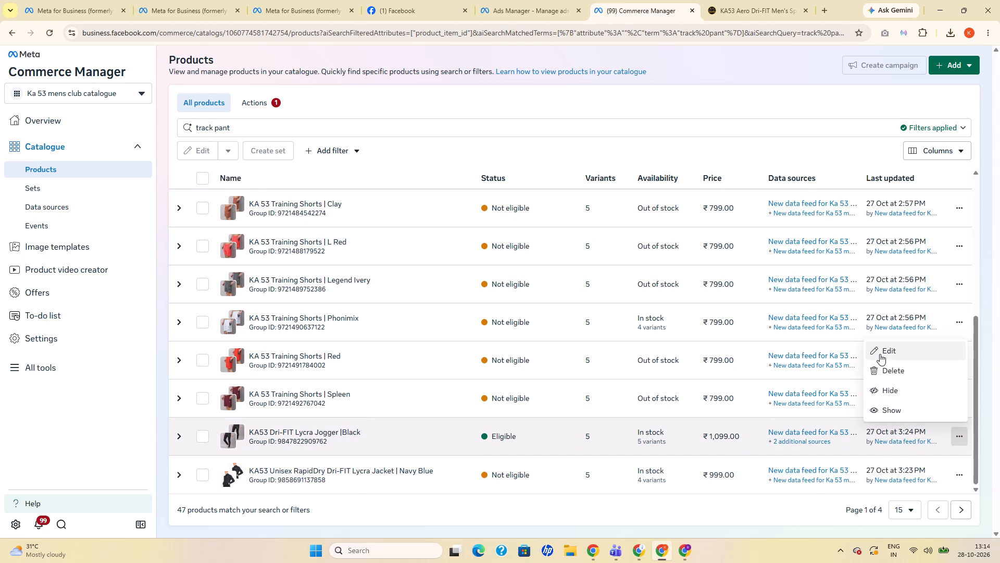
click(880, 354)
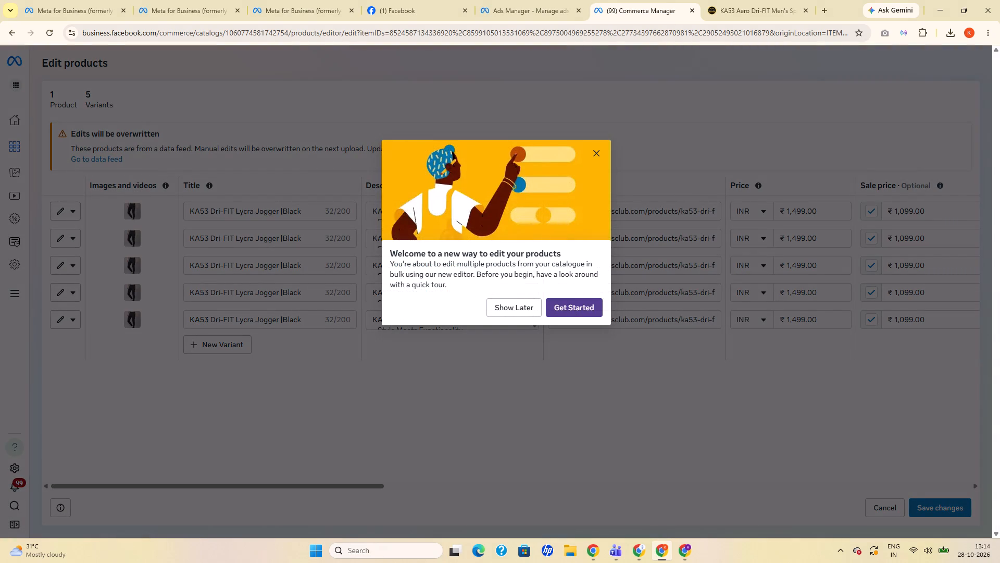
click(578, 309)
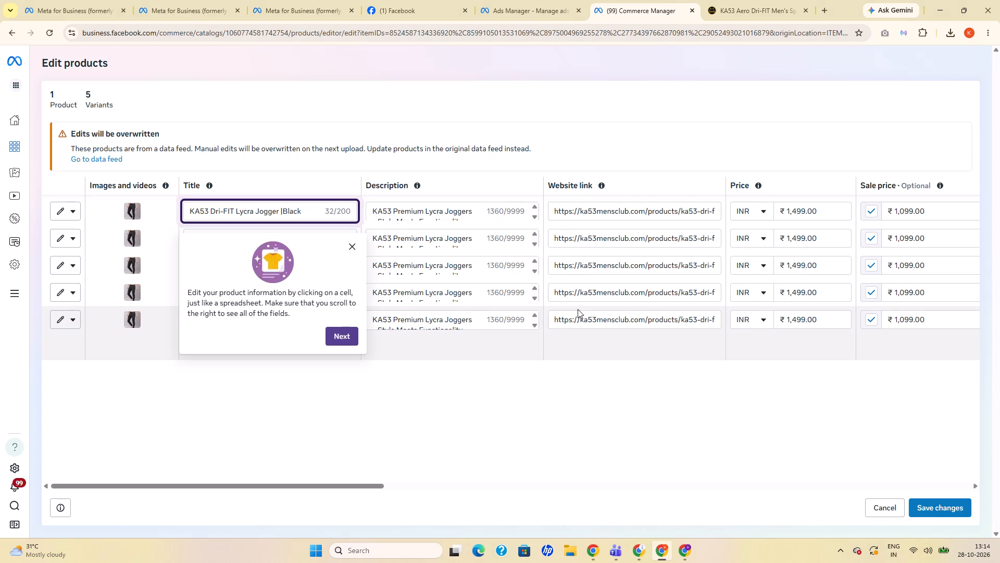
click(350, 243)
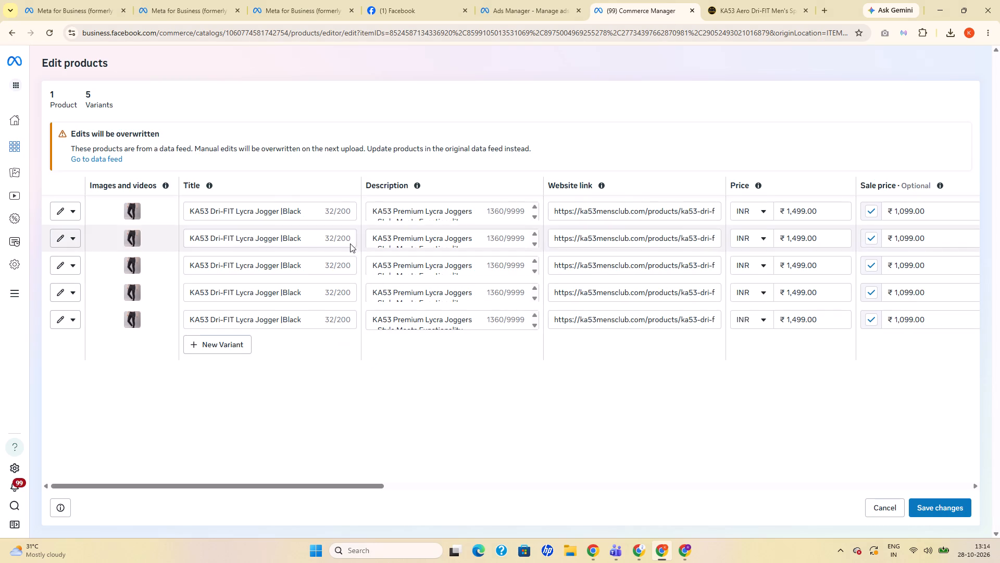
scroll(472, 297, left, 10)
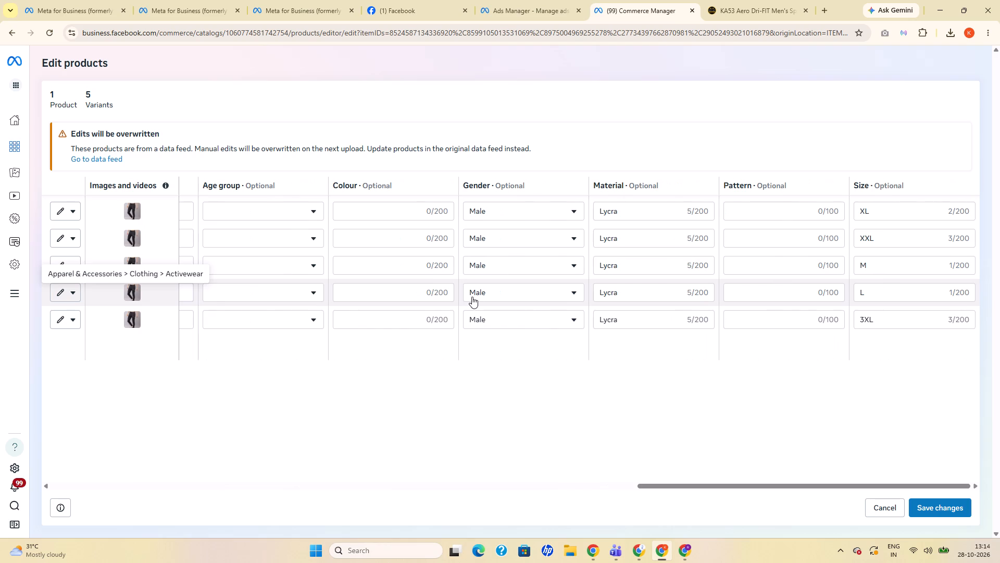
scroll(472, 297, right, 3)
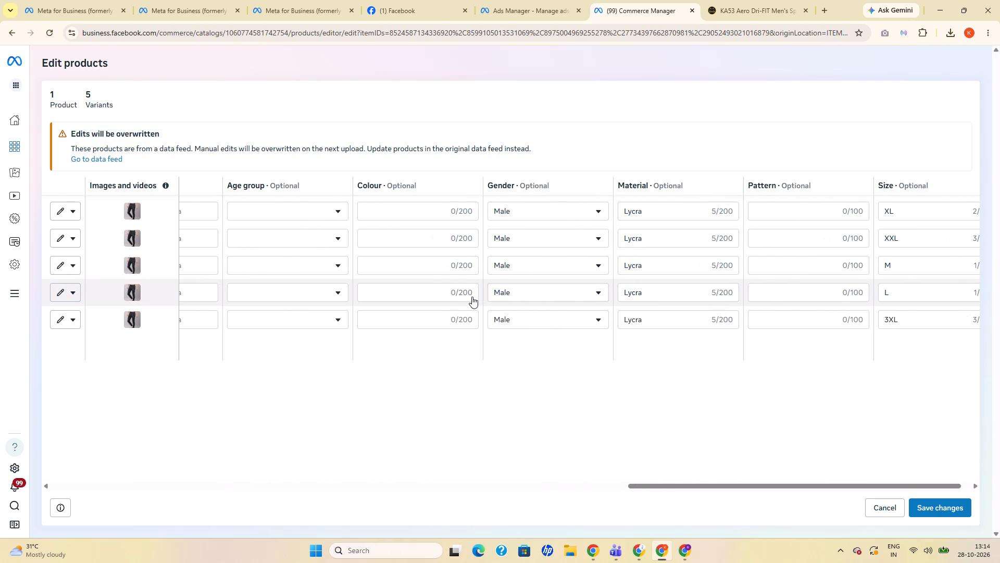
scroll(472, 297, right, 13)
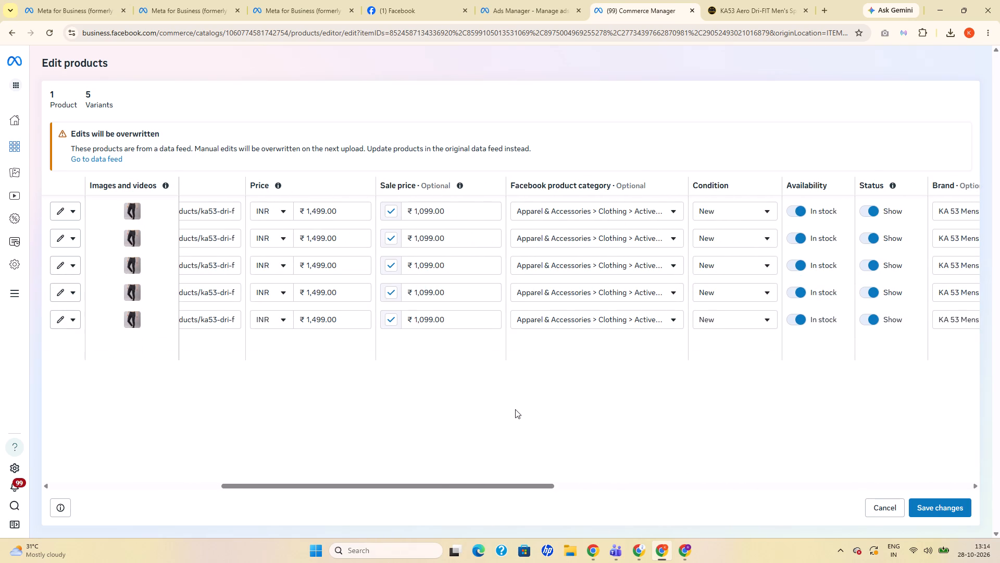
scroll(702, 254, left, 5)
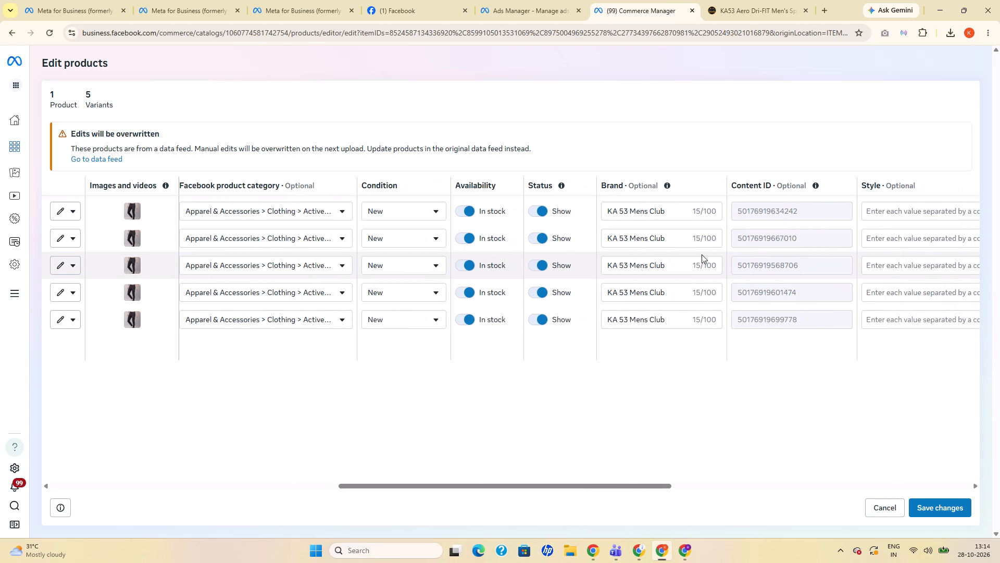
scroll(702, 254, left, 7)
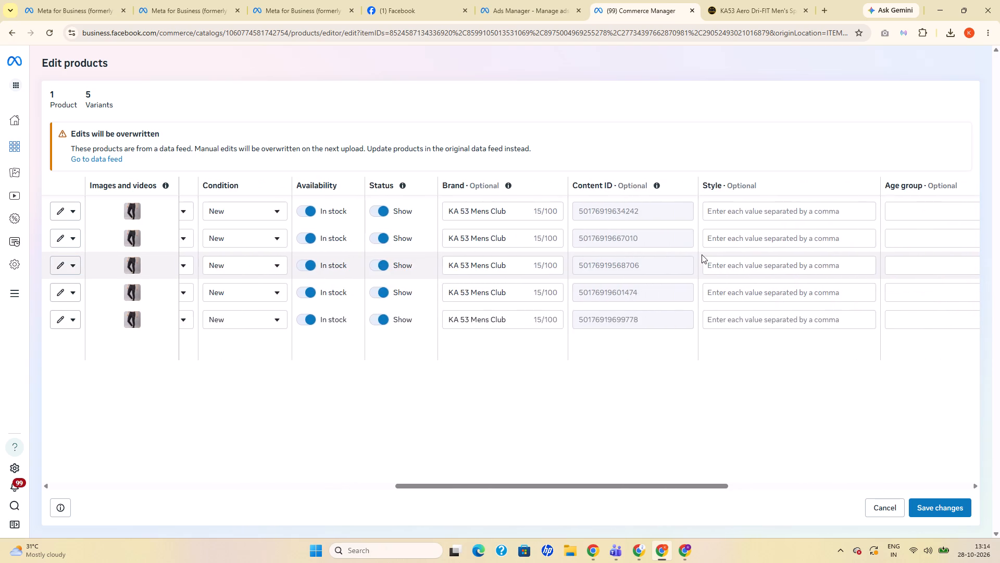
scroll(702, 254, left, 3)
scroll(702, 254, right, 2)
scroll(702, 254, left, 6)
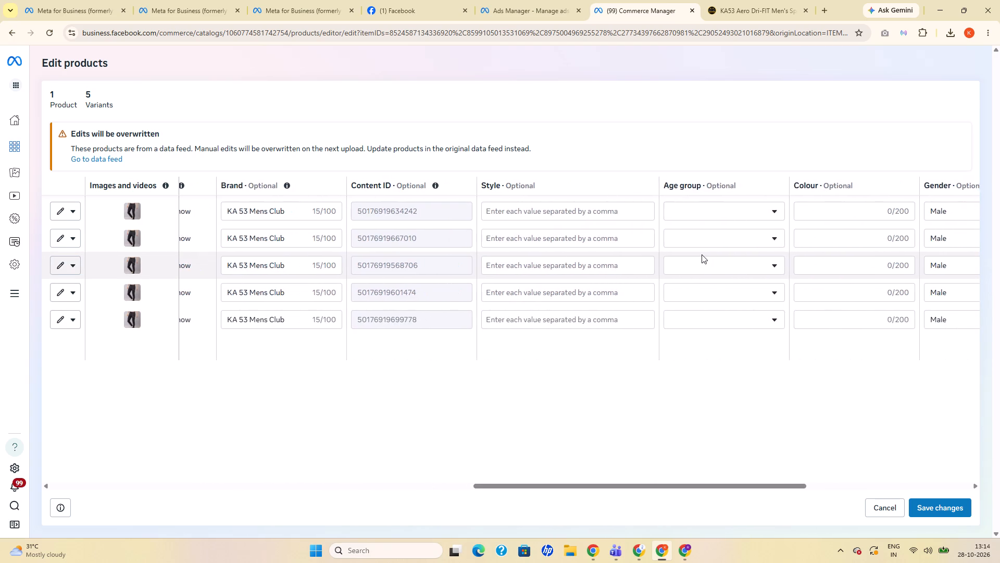
scroll(702, 254, left, 5)
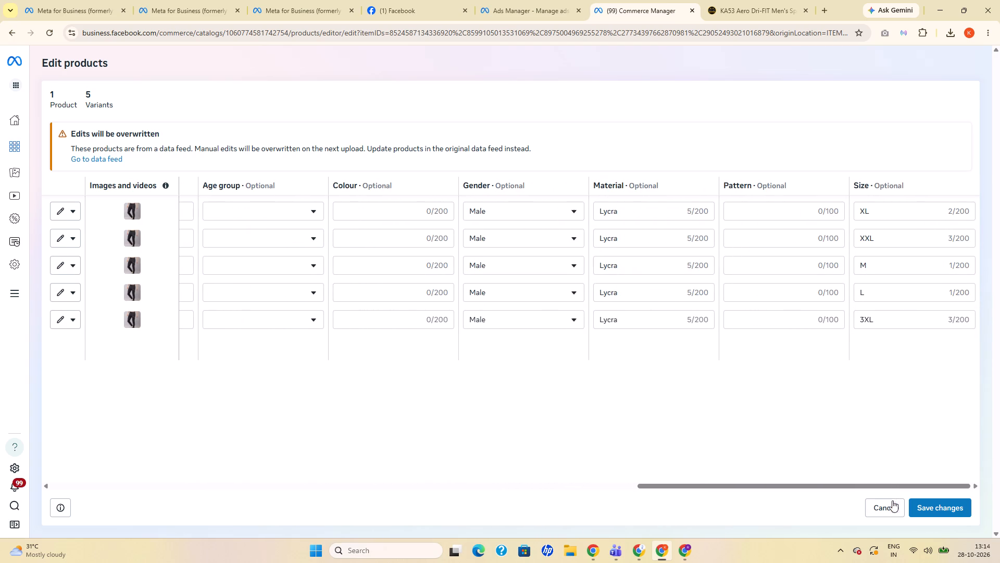
click(885, 511)
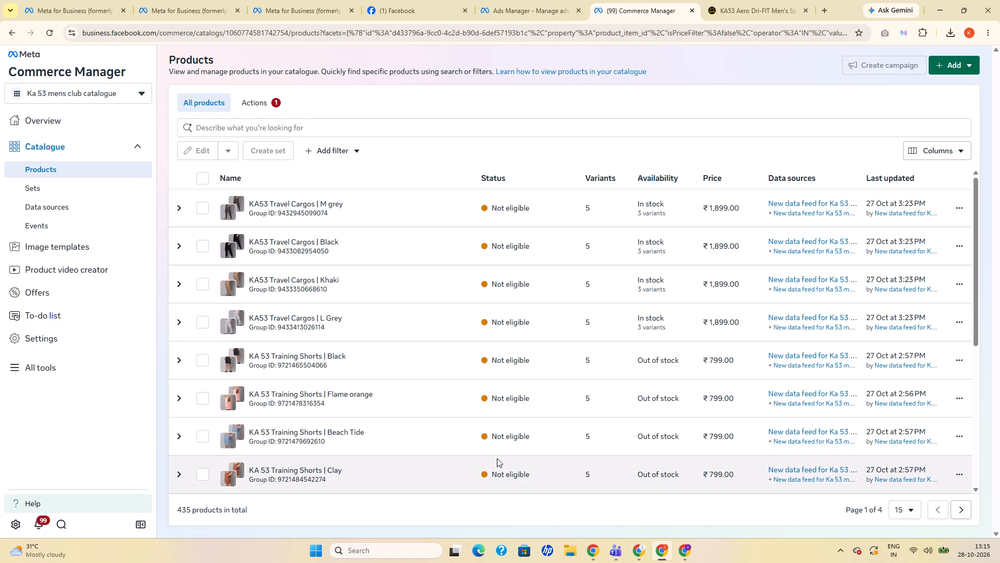
Review the status and availability of the products in the catalogue's product list again.
scroll(448, 423, down, 6)
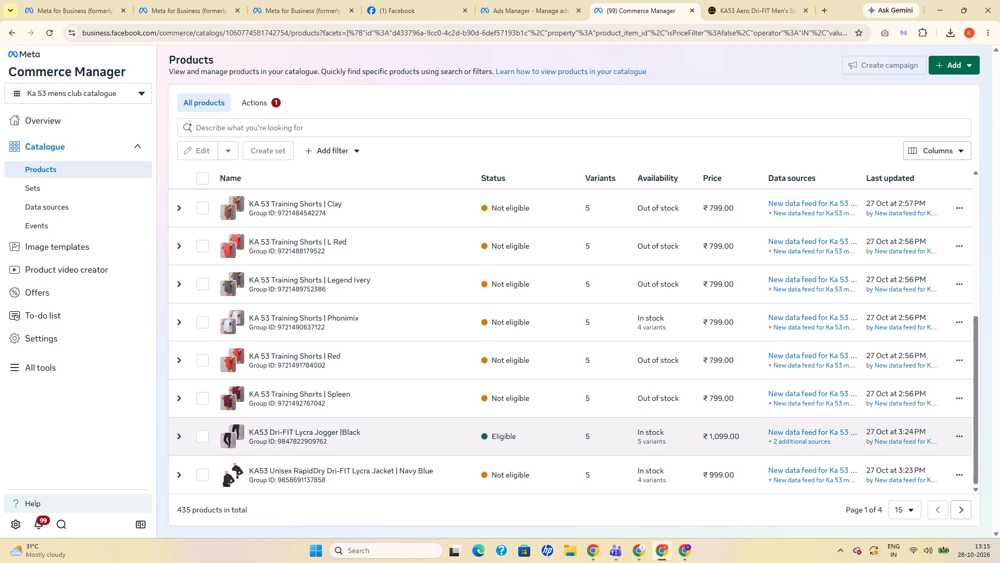
scroll(643, 341, up, 4)
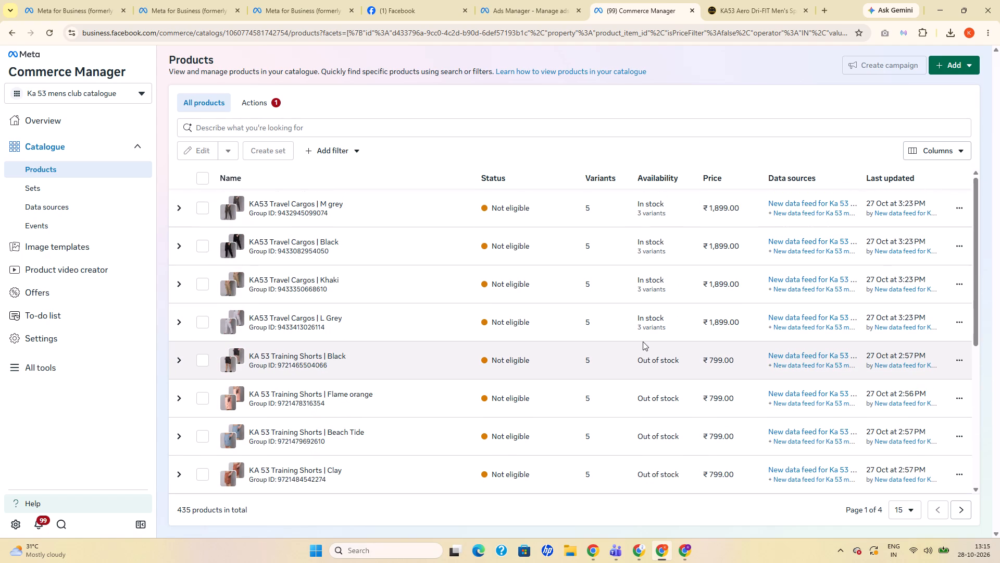
scroll(643, 341, up, 3)
Open the catalogue's data sources and examine each source's type, product count, upload status and last update, including the Commerce Manager manual entry.
click(47, 207)
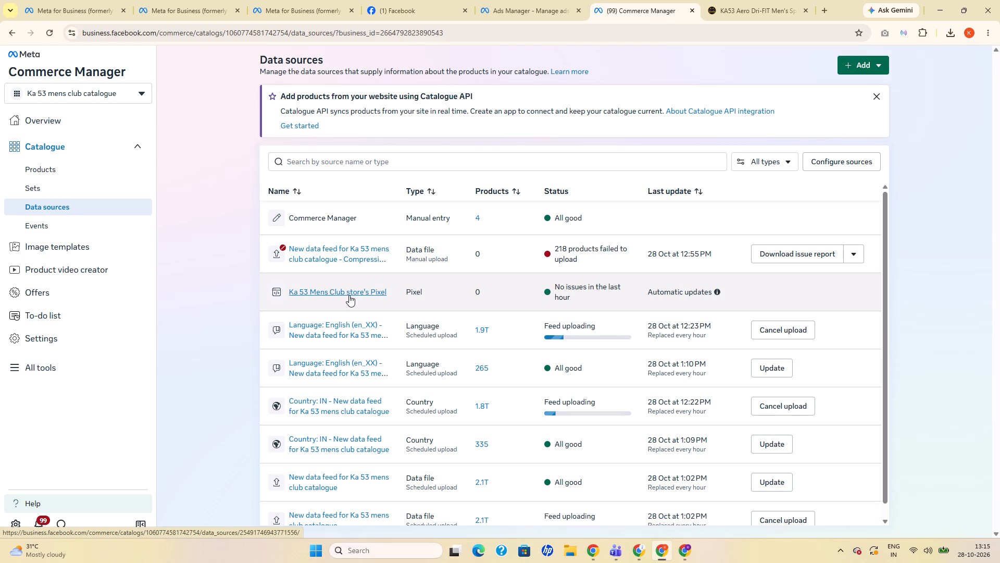
scroll(376, 396, down, 3)
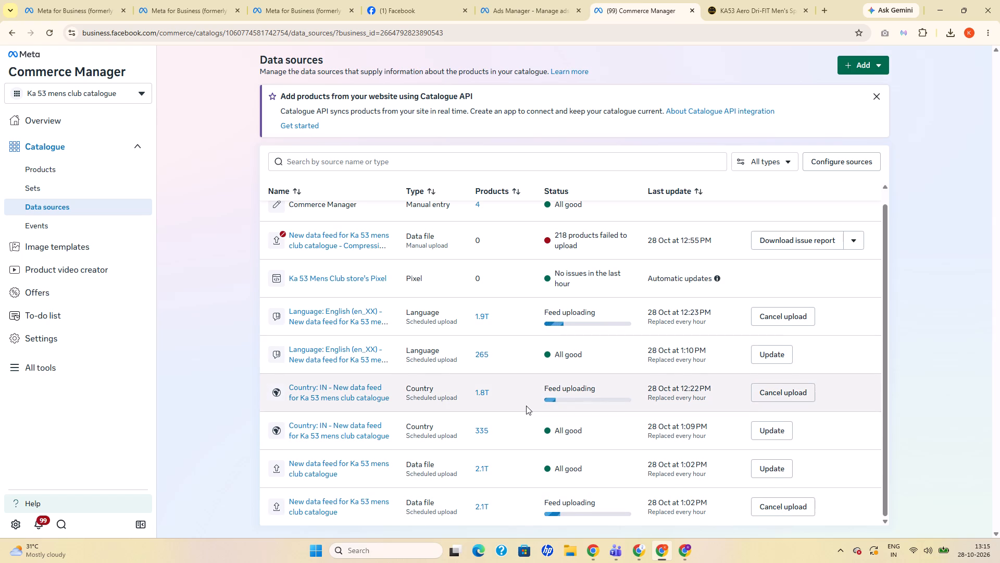
scroll(526, 406, up, 3)
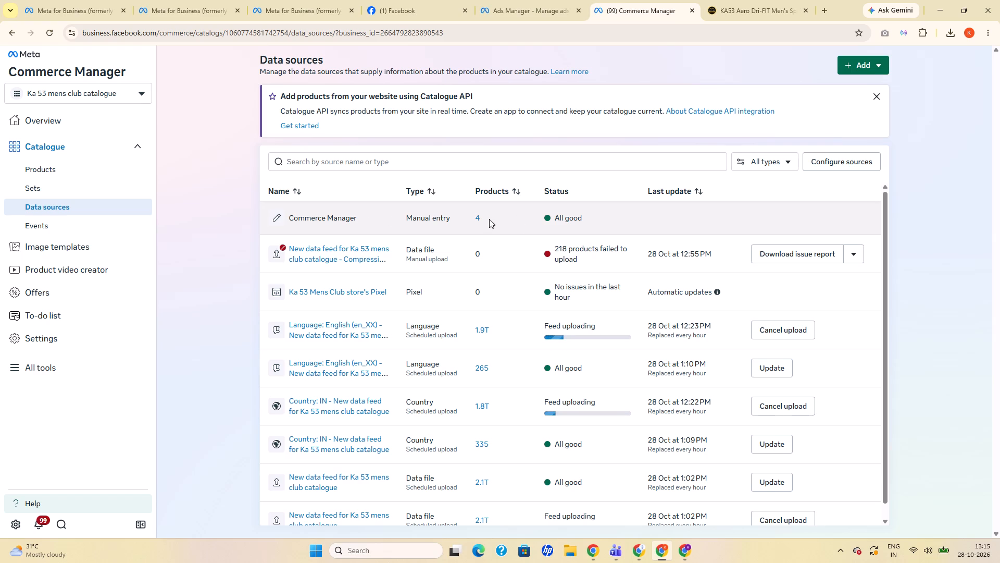
click(339, 219)
scroll(319, 254, up, 4)
Review the catalogue's product list, product sets and data sources again, and try to open the Commerce Manager manual entry source.
click(40, 191)
click(42, 203)
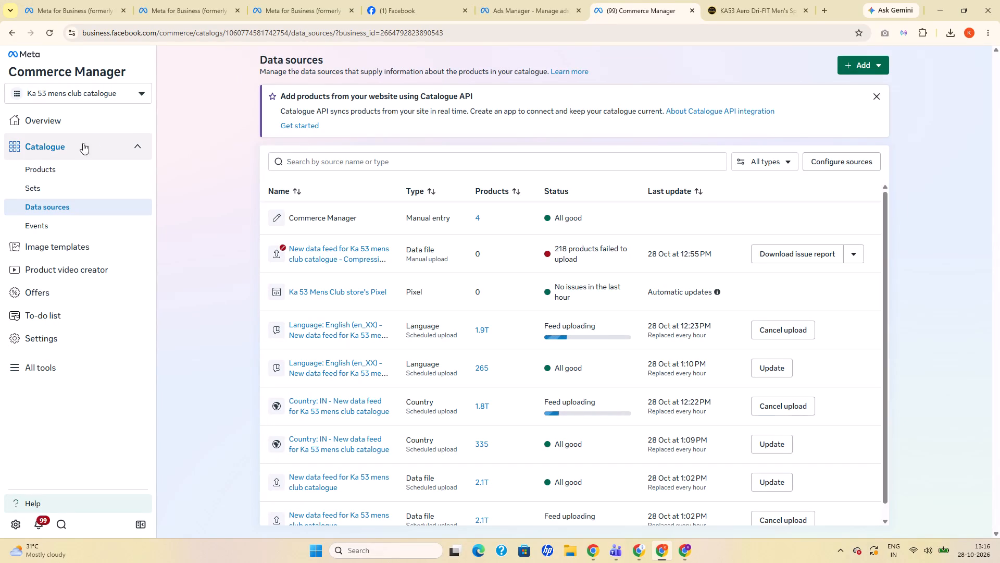
click(45, 171)
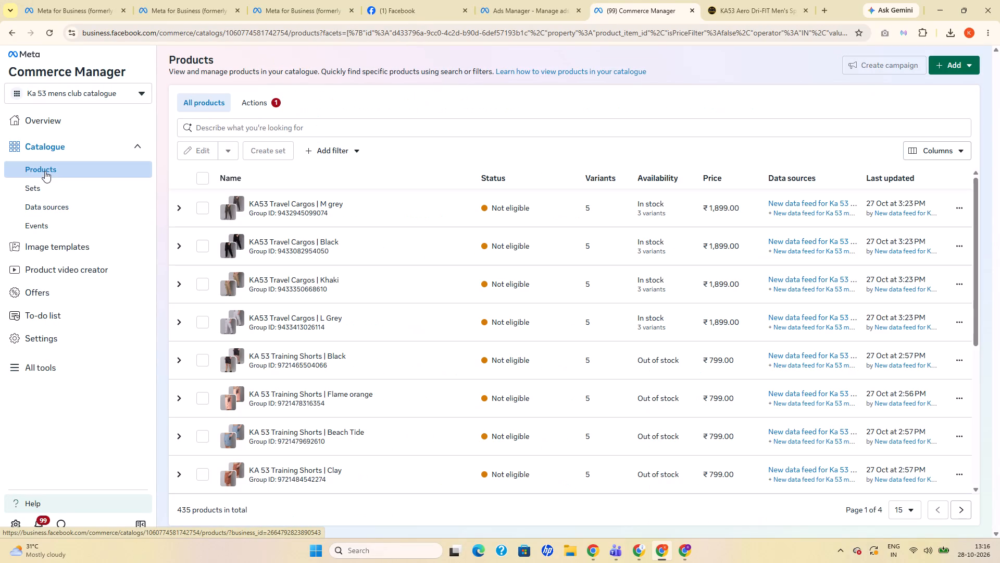
click(40, 192)
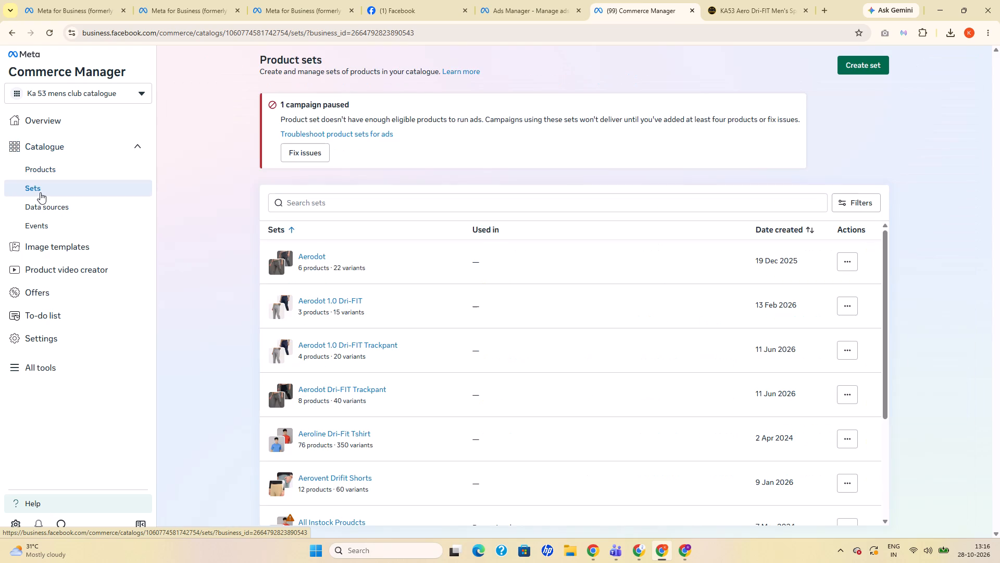
click(44, 205)
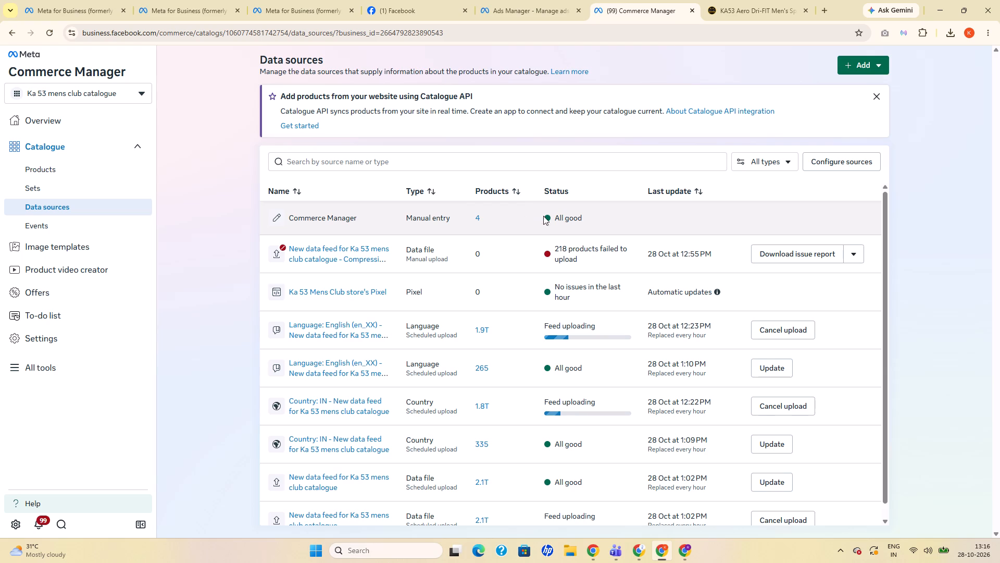
click(315, 218)
click(274, 217)
Open the manual entry form for adding products, examine its product fields, and return to the data sources without adding anything.
click(869, 65)
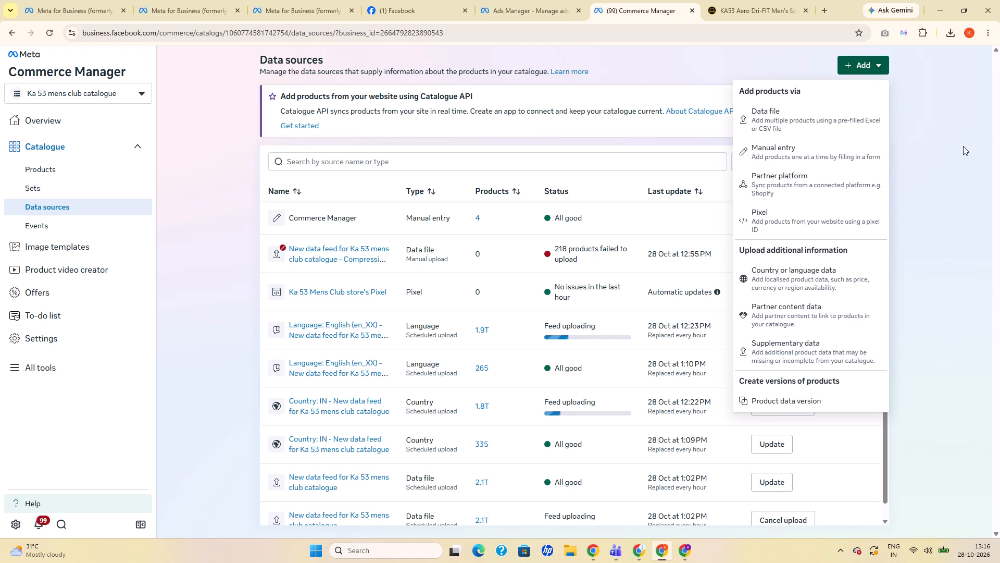
click(830, 155)
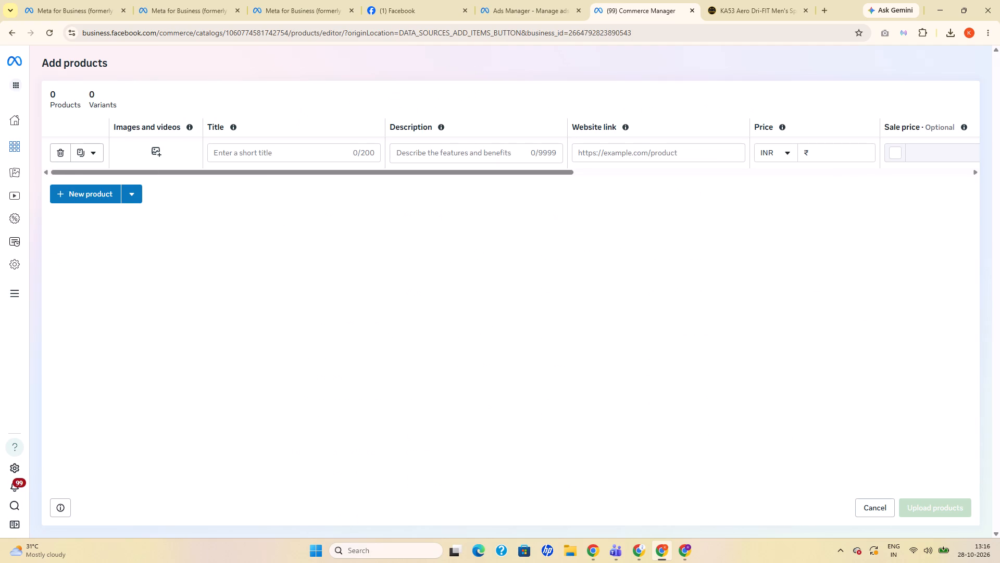
scroll(337, 258, up, 6)
scroll(337, 258, down, 3)
scroll(337, 258, up, 4)
click(7, 31)
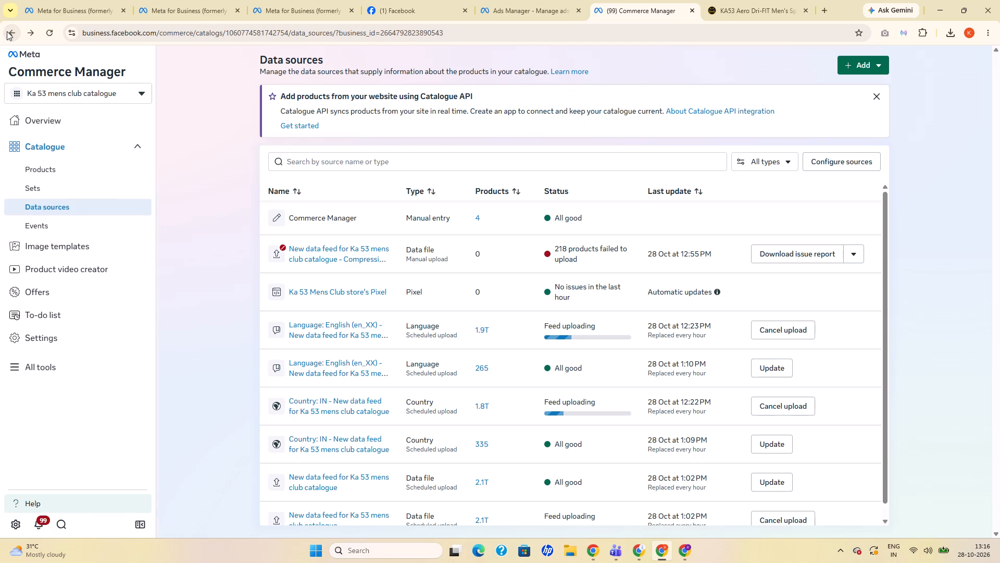
Reload the data sources page, open the catalogue's product list and review the available methods for adding products without choosing one.
click(49, 34)
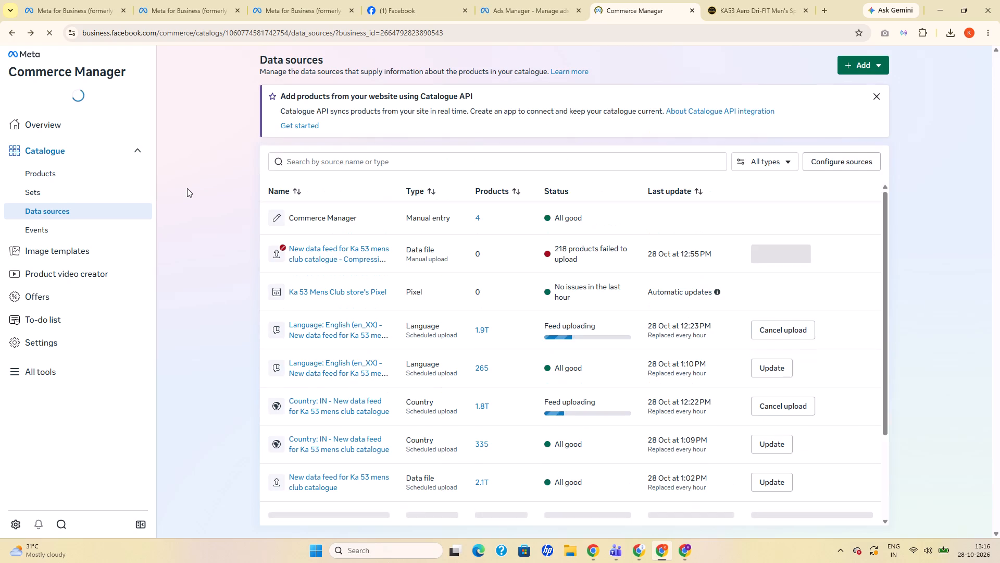
click(61, 171)
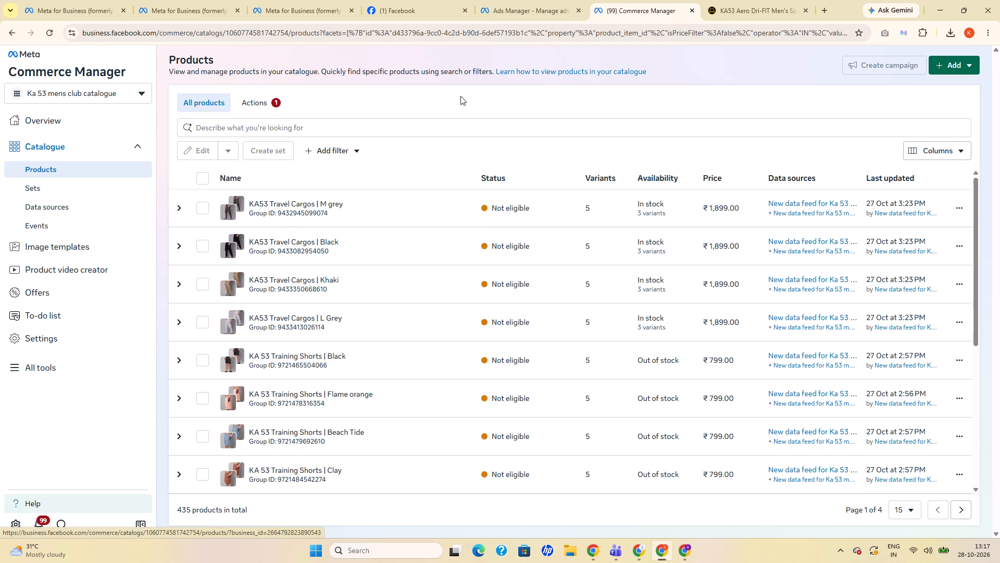
click(956, 71)
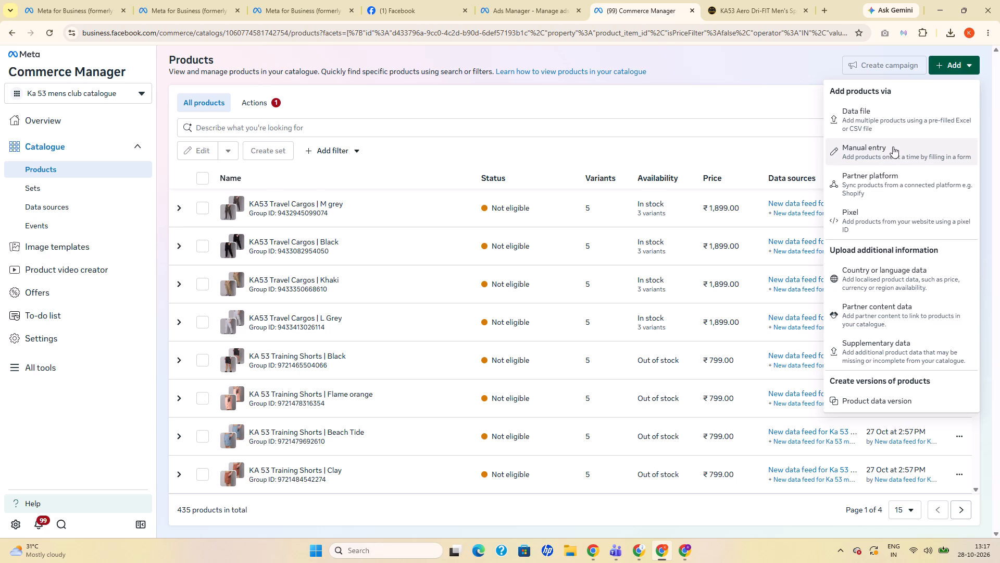
click(604, 95)
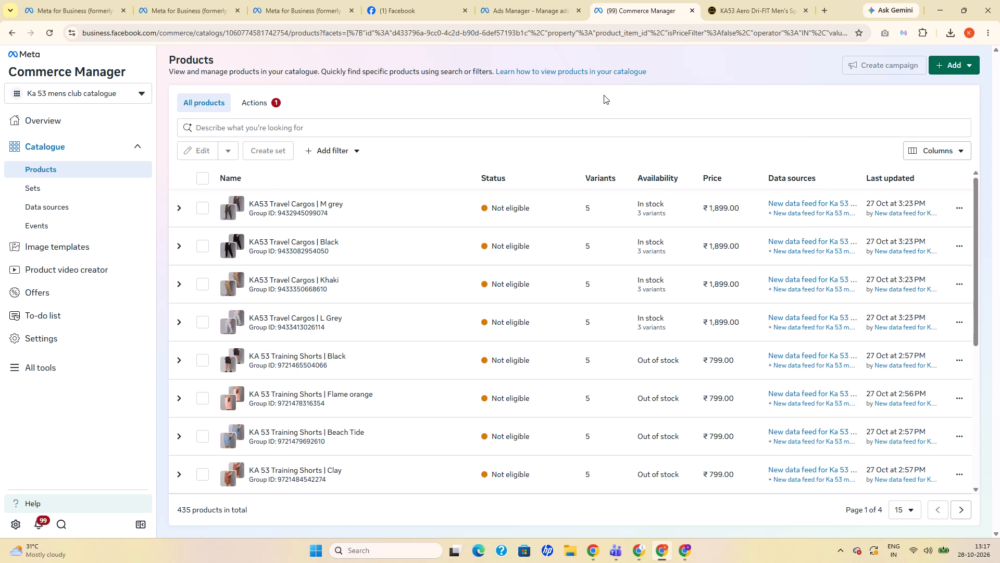
Open the catalogue's product sets for review.
click(26, 192)
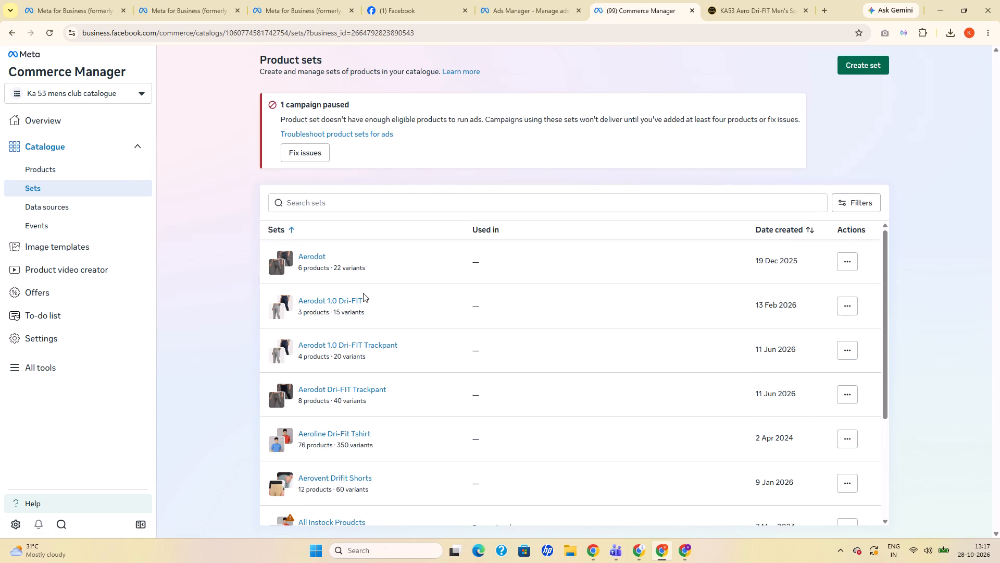